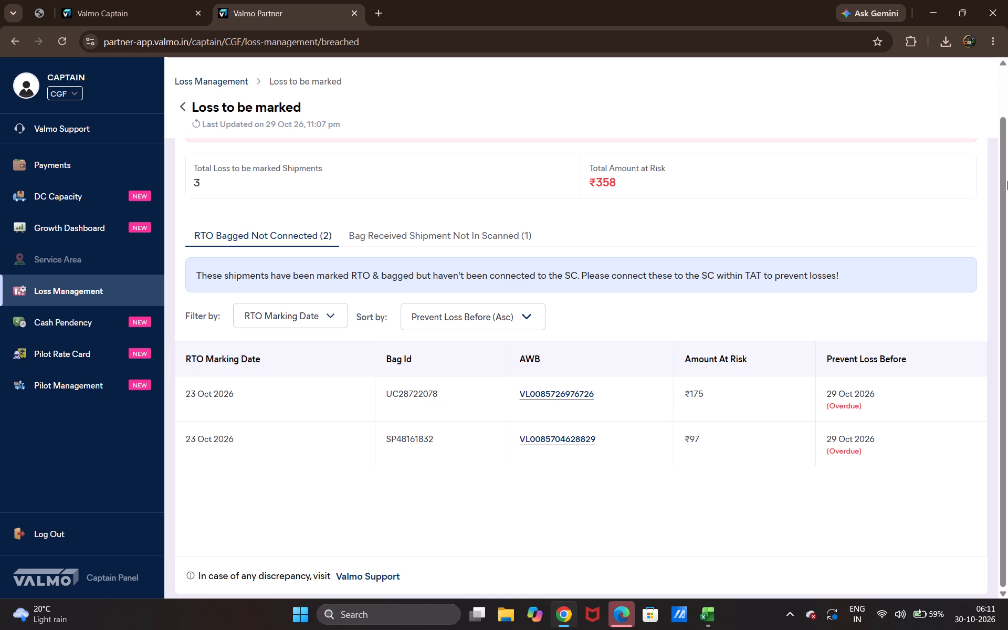
Switch to the Valmo Captain console and open its RTO waybill dashboard.
{"action": "left_click", "coordinate": [102, 0]}
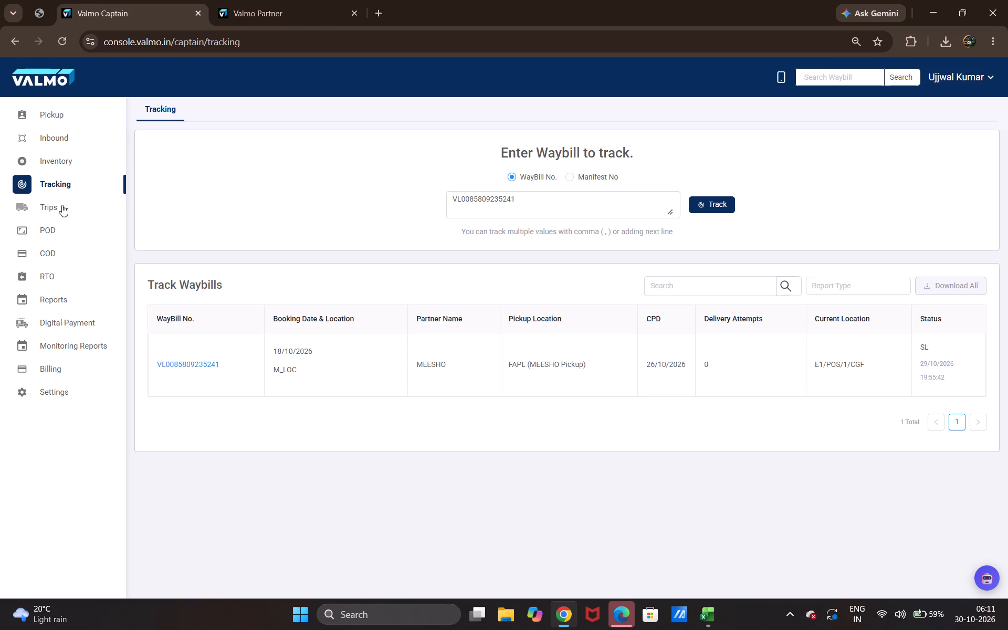
{"action": "left_click", "coordinate": [22, 274]}
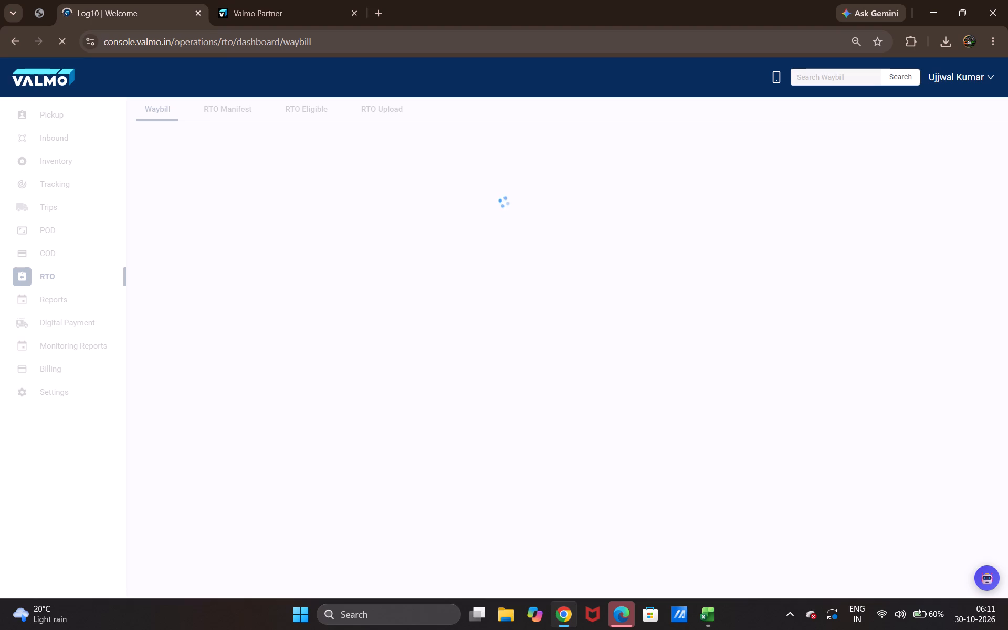
{"action": "left_click", "coordinate": [255, 6]}
{"action": "left_click", "coordinate": [142, 8]}
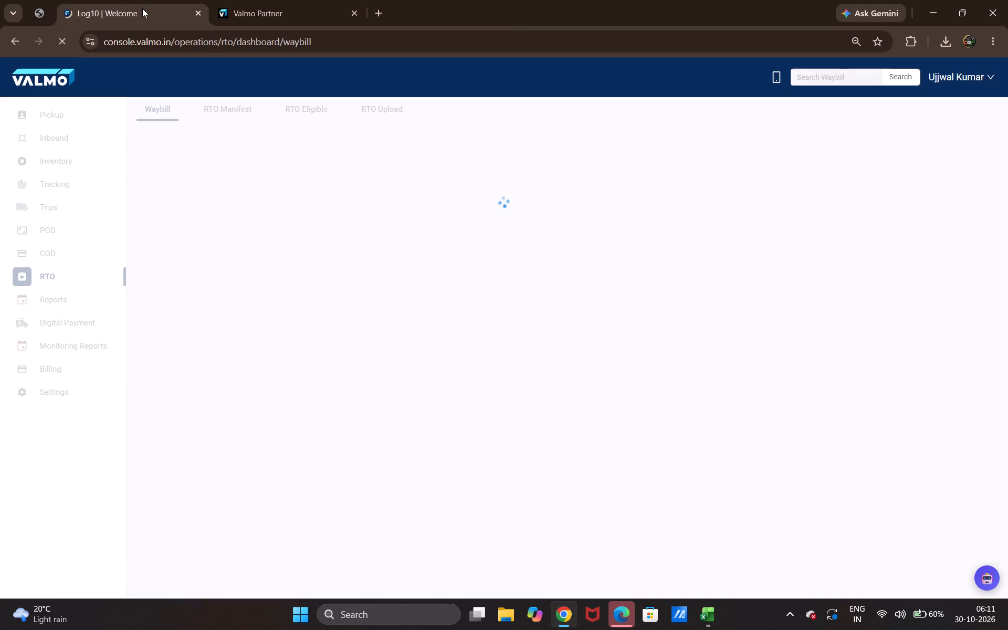
{"action": "left_click", "coordinate": [241, 10]}
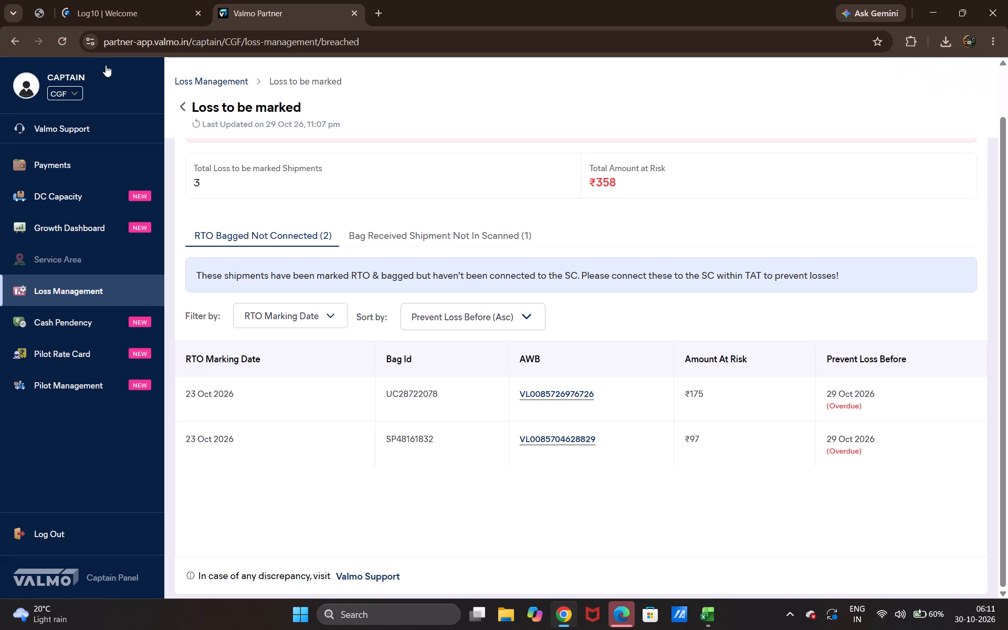
{"action": "left_click", "coordinate": [140, 21]}
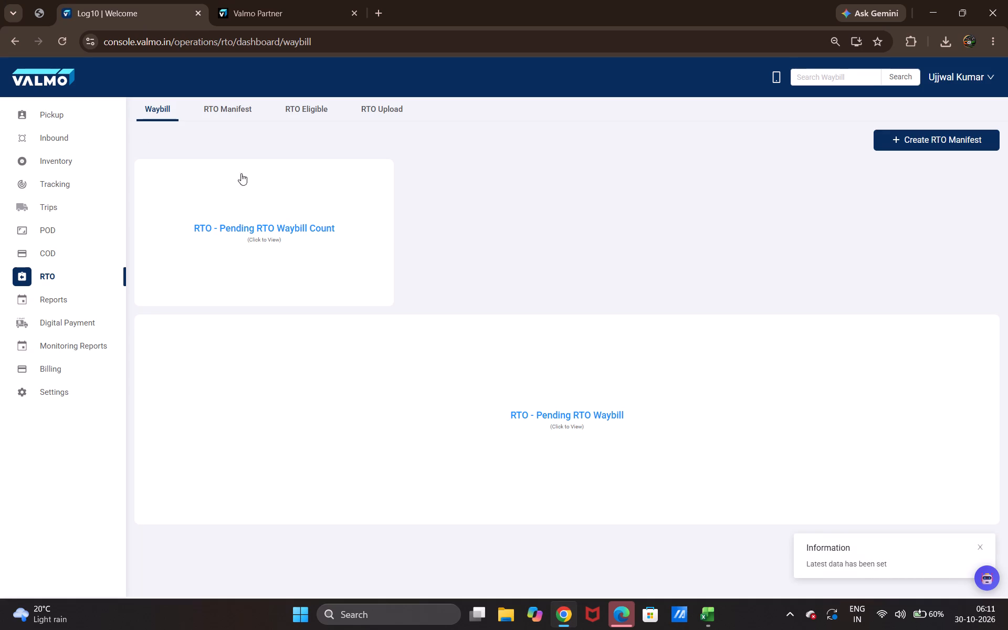
View the pending RTO waybill count on the RTO dashboard.
{"action": "left_click", "coordinate": [292, 183]}
{"action": "left_click", "coordinate": [514, 387]}
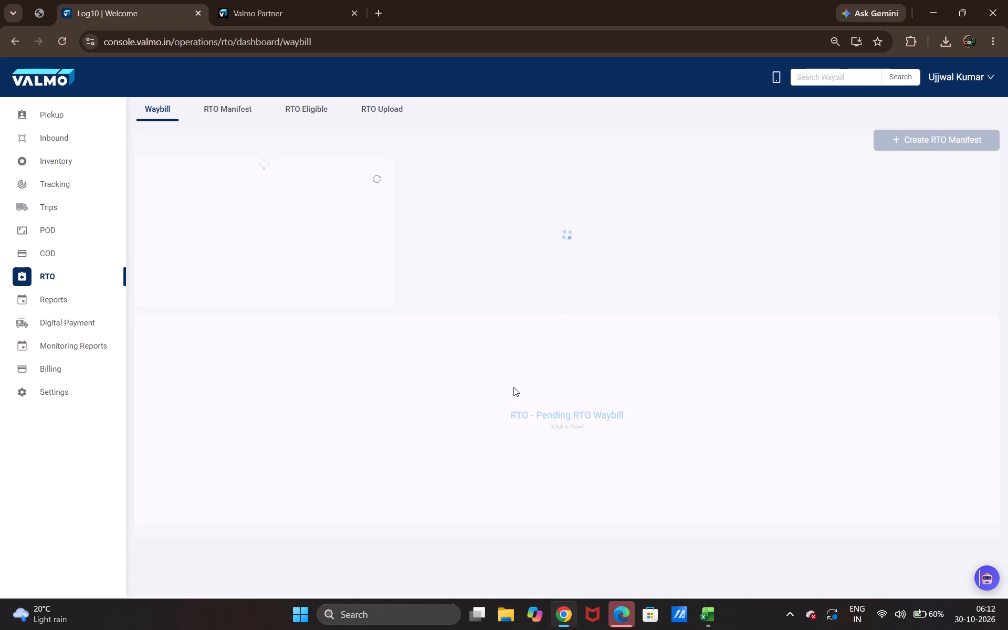
{"action": "left_click", "coordinate": [511, 384]}
{"action": "left_click", "coordinate": [483, 369]}
Create a new RTO manifest with ID SP52999770 and destination POS.
{"action": "left_click", "coordinate": [228, 110]}
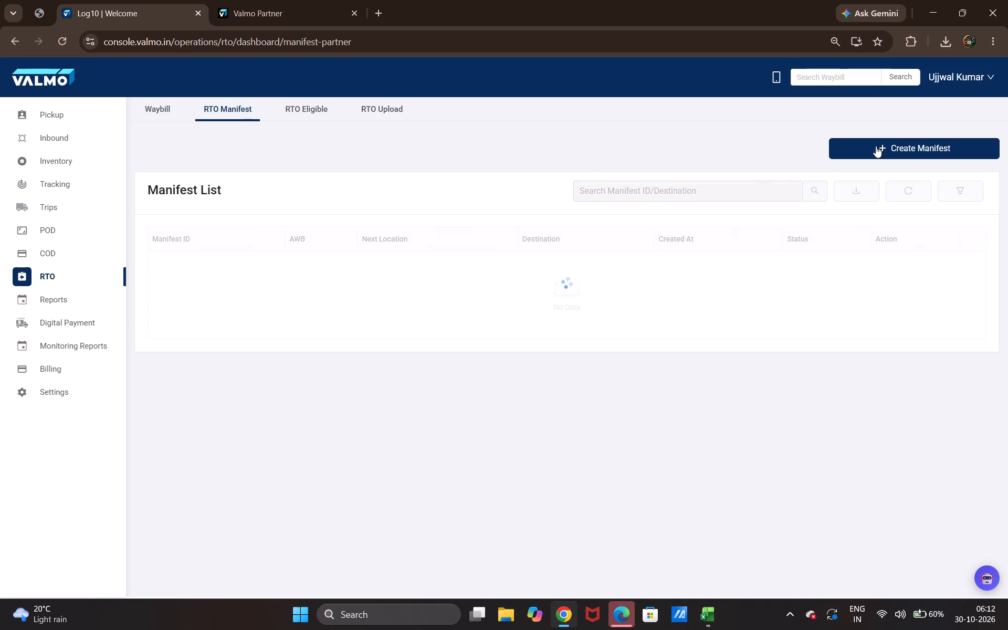
{"action": "left_click", "coordinate": [885, 141]}
{"action": "left_click", "coordinate": [345, 202]}
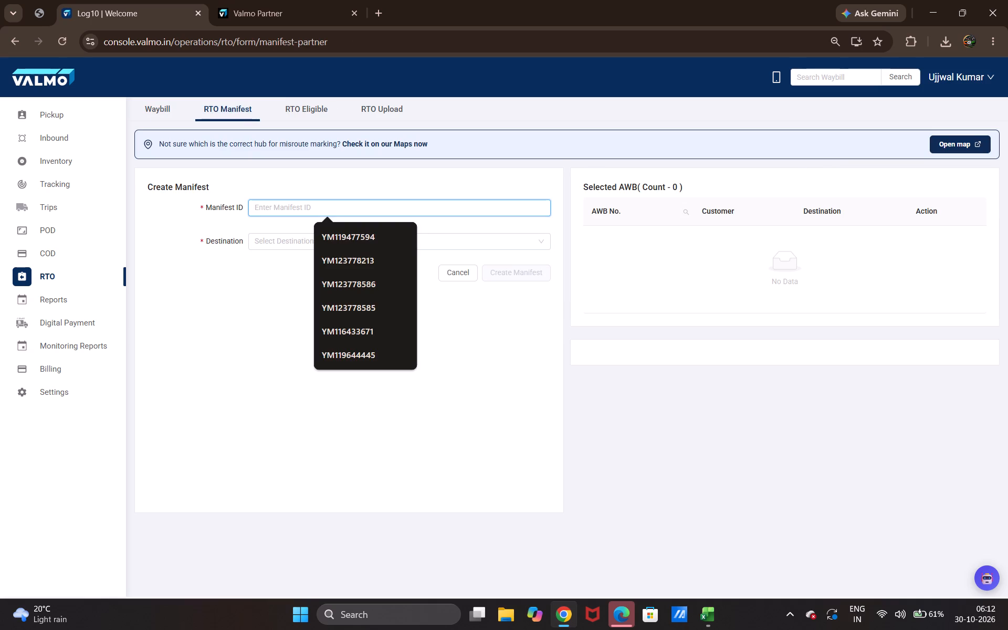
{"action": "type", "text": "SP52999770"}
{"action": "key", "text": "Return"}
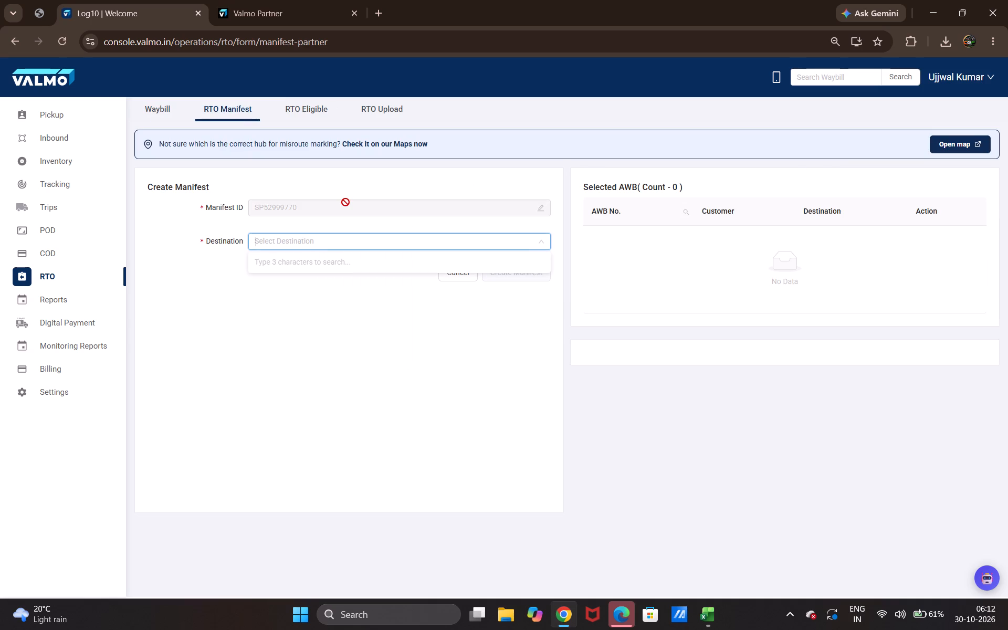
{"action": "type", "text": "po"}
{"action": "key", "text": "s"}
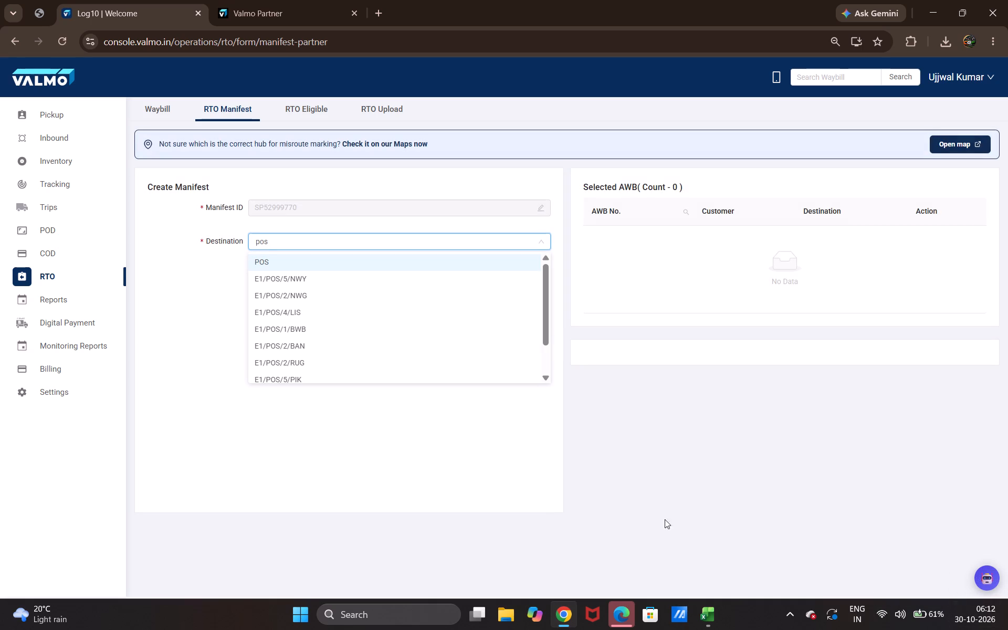
{"action": "left_click", "coordinate": [261, 261]}
{"action": "left_click", "coordinate": [493, 271]}
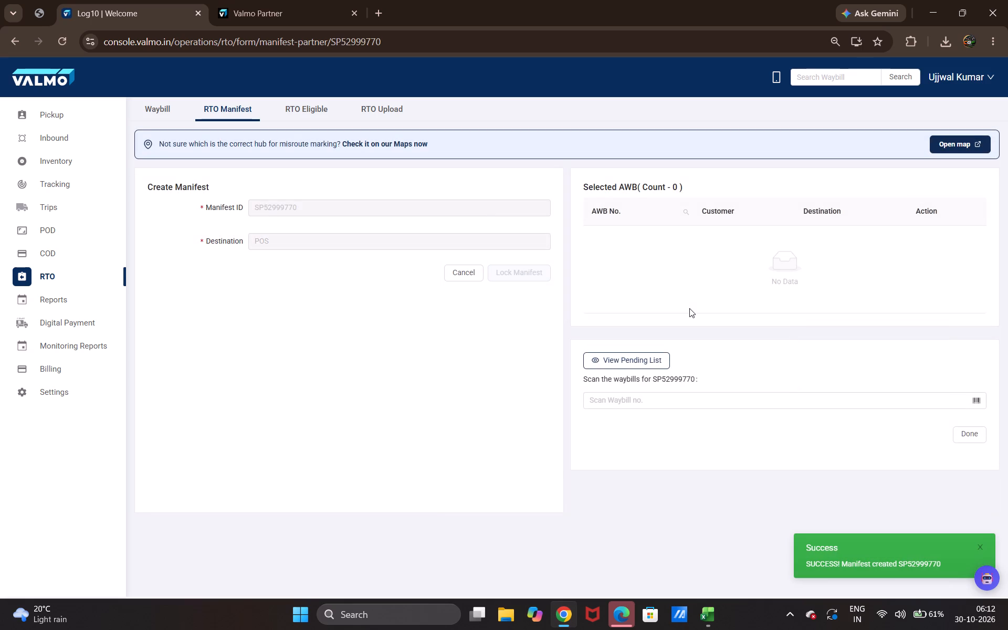
{"action": "left_click", "coordinate": [649, 401]}
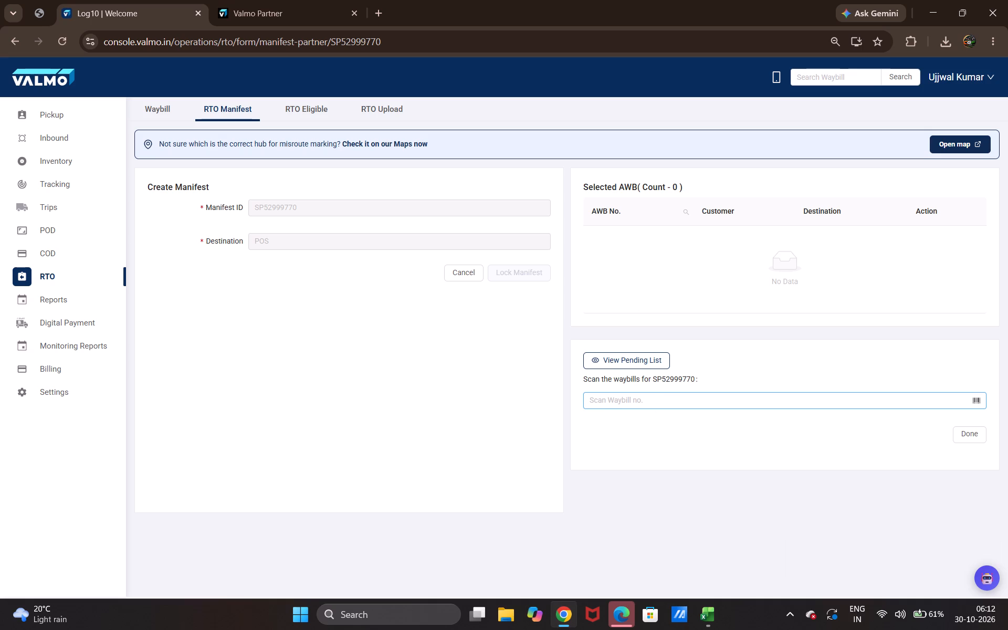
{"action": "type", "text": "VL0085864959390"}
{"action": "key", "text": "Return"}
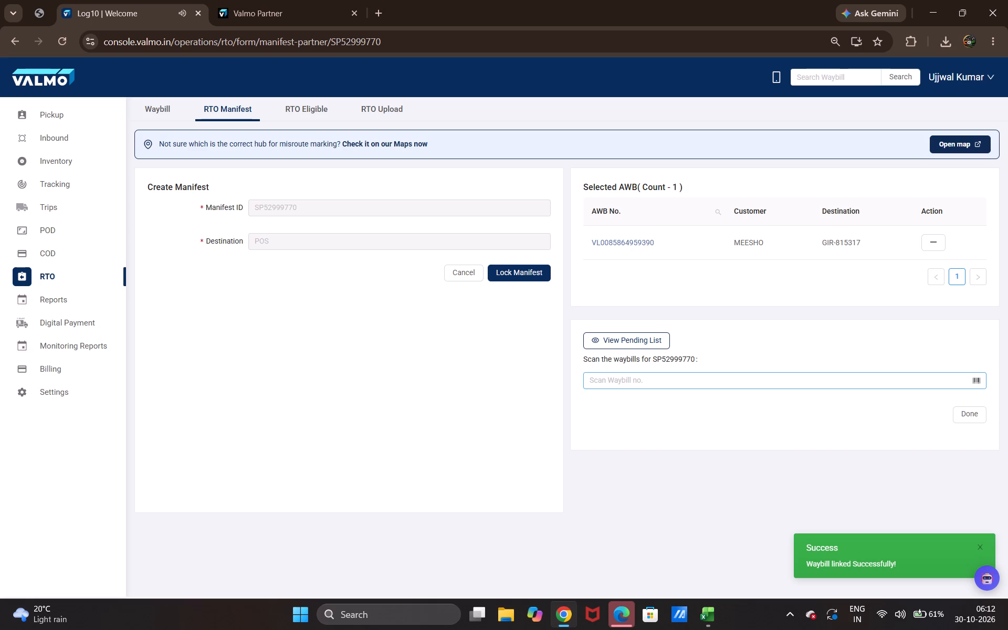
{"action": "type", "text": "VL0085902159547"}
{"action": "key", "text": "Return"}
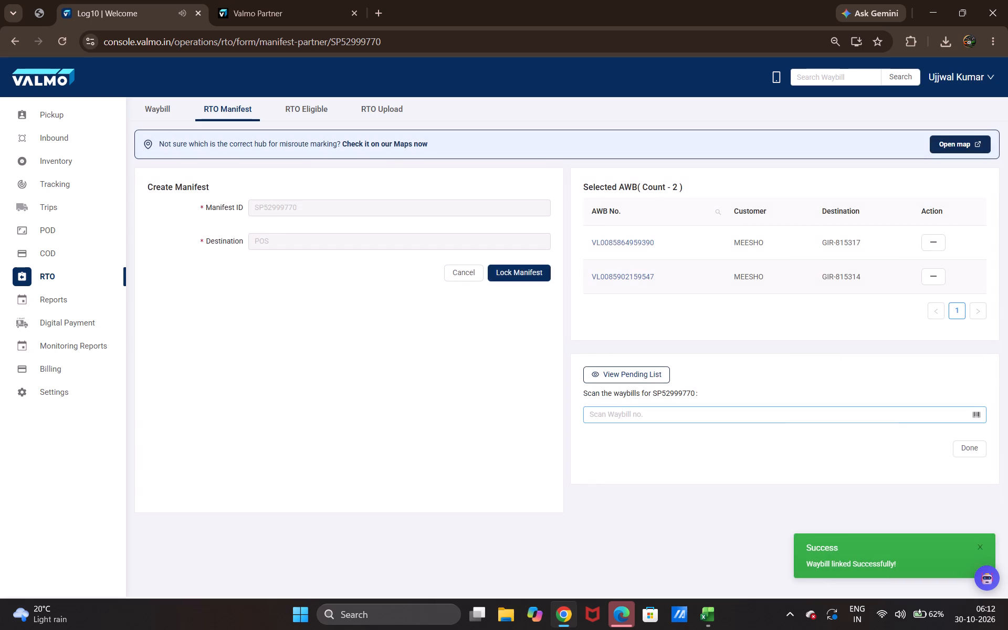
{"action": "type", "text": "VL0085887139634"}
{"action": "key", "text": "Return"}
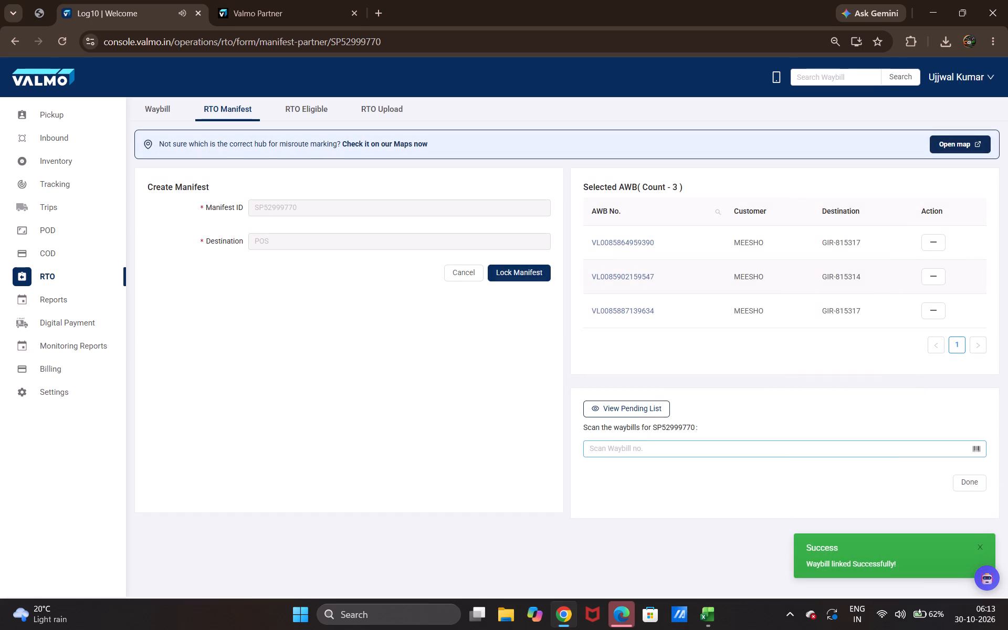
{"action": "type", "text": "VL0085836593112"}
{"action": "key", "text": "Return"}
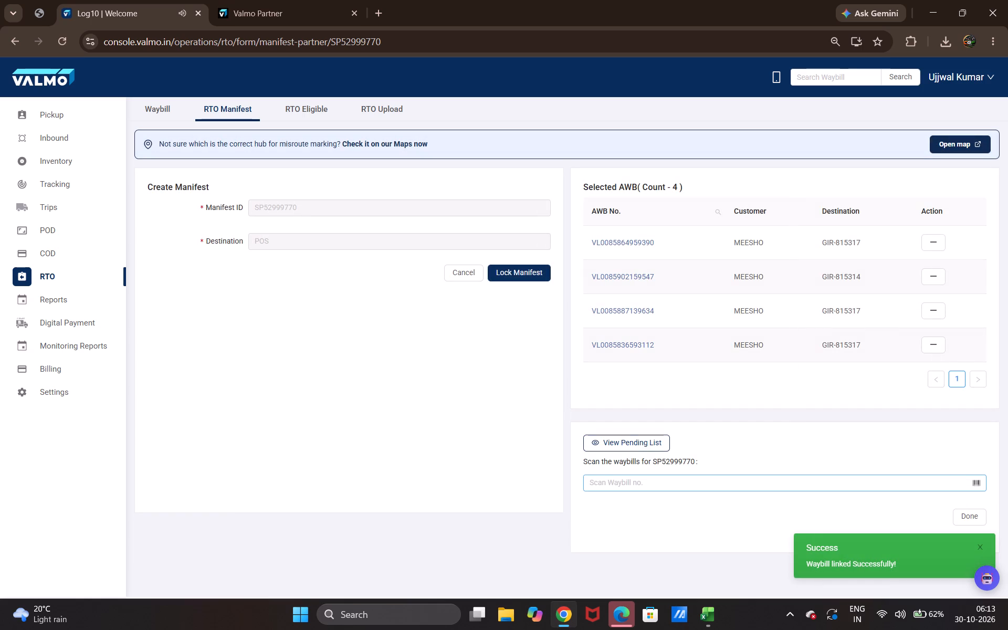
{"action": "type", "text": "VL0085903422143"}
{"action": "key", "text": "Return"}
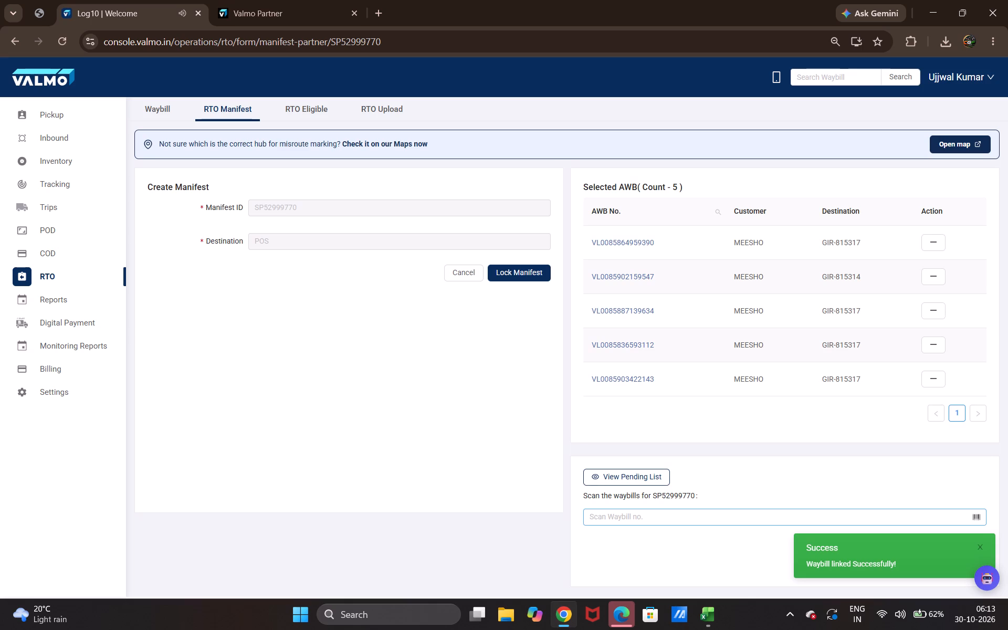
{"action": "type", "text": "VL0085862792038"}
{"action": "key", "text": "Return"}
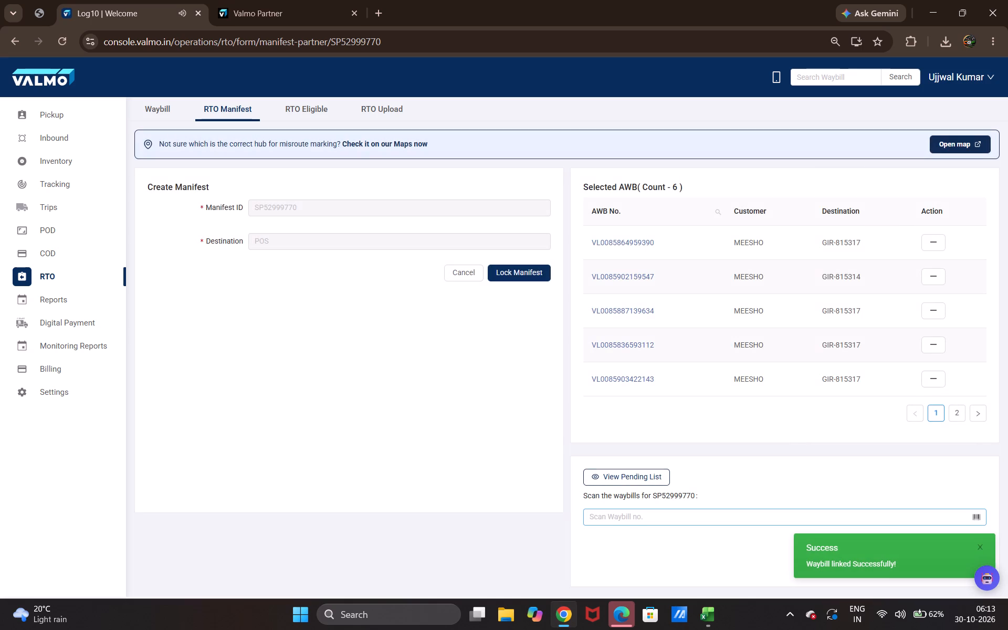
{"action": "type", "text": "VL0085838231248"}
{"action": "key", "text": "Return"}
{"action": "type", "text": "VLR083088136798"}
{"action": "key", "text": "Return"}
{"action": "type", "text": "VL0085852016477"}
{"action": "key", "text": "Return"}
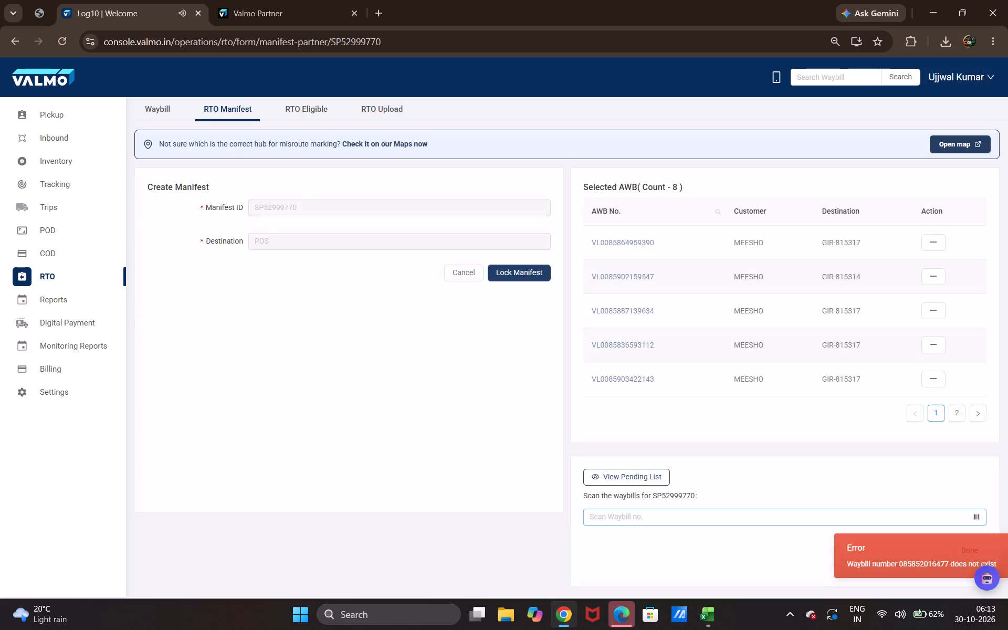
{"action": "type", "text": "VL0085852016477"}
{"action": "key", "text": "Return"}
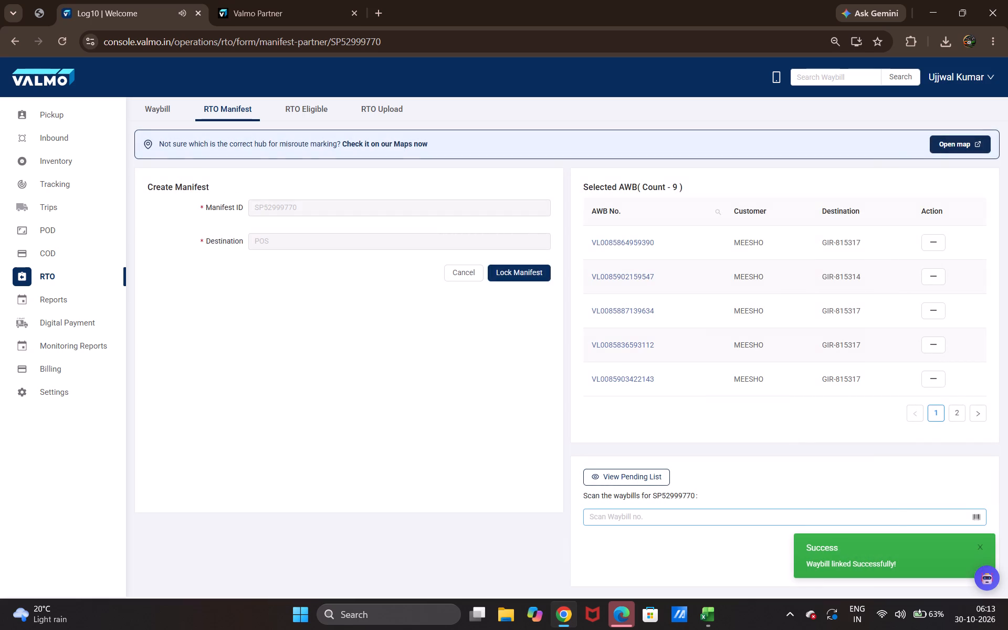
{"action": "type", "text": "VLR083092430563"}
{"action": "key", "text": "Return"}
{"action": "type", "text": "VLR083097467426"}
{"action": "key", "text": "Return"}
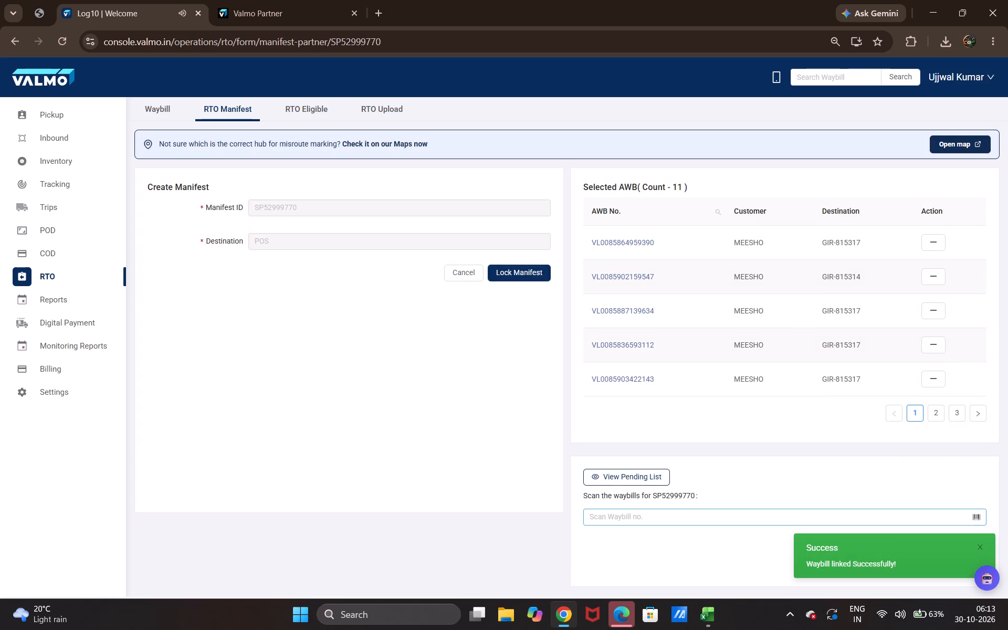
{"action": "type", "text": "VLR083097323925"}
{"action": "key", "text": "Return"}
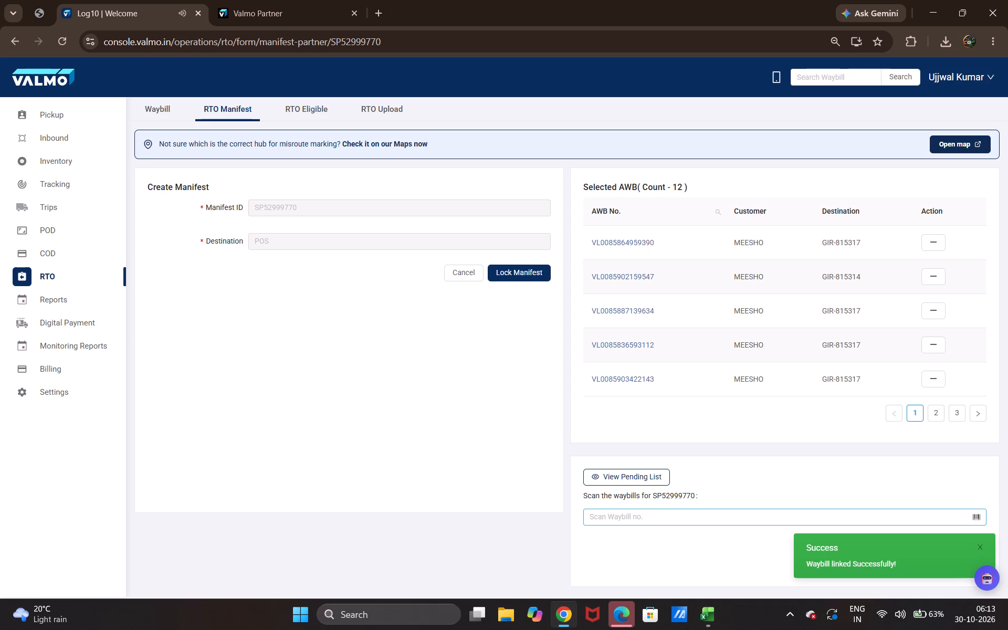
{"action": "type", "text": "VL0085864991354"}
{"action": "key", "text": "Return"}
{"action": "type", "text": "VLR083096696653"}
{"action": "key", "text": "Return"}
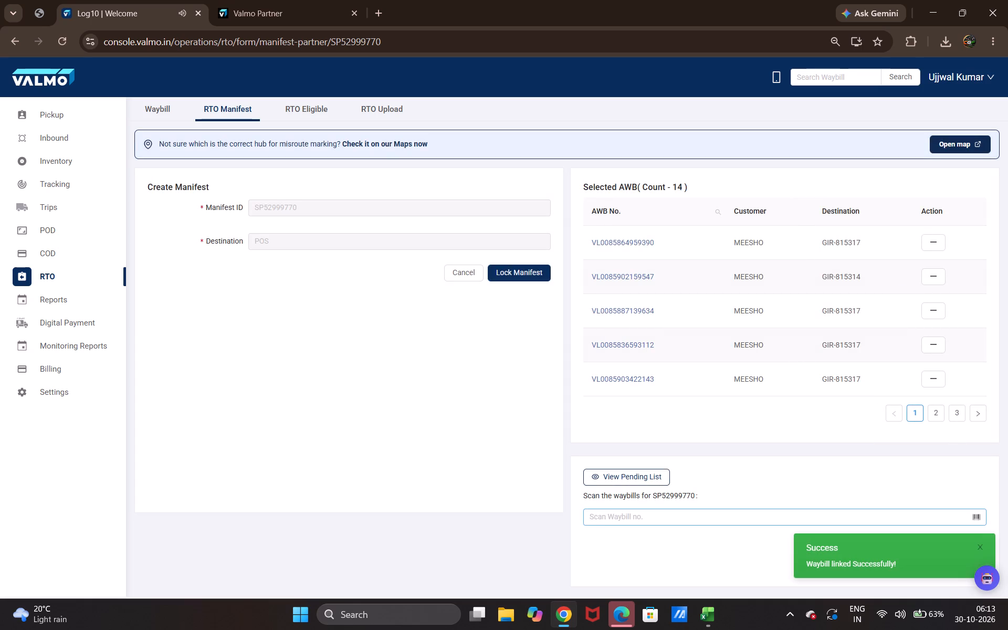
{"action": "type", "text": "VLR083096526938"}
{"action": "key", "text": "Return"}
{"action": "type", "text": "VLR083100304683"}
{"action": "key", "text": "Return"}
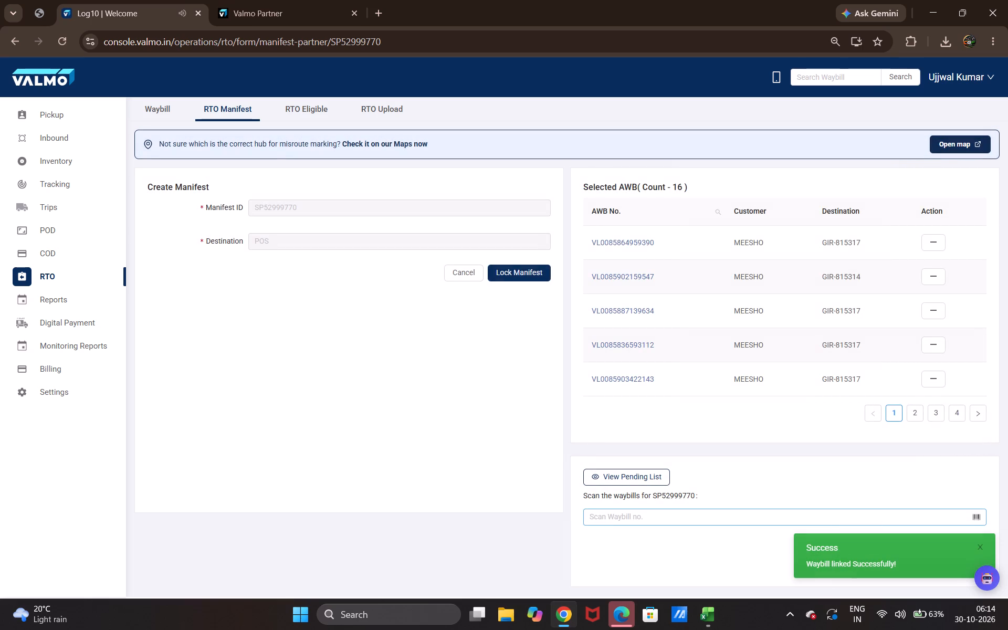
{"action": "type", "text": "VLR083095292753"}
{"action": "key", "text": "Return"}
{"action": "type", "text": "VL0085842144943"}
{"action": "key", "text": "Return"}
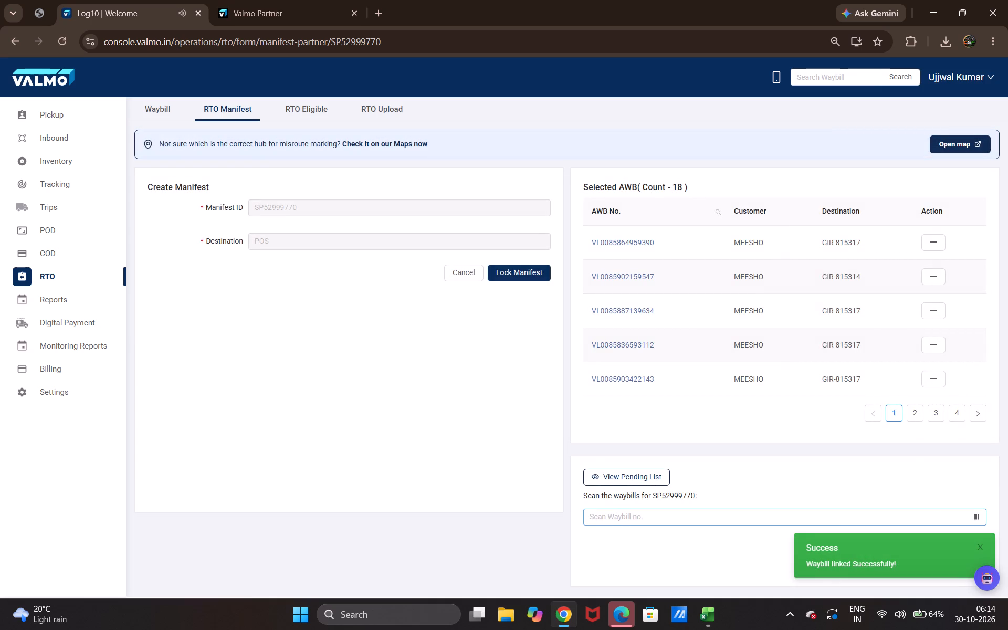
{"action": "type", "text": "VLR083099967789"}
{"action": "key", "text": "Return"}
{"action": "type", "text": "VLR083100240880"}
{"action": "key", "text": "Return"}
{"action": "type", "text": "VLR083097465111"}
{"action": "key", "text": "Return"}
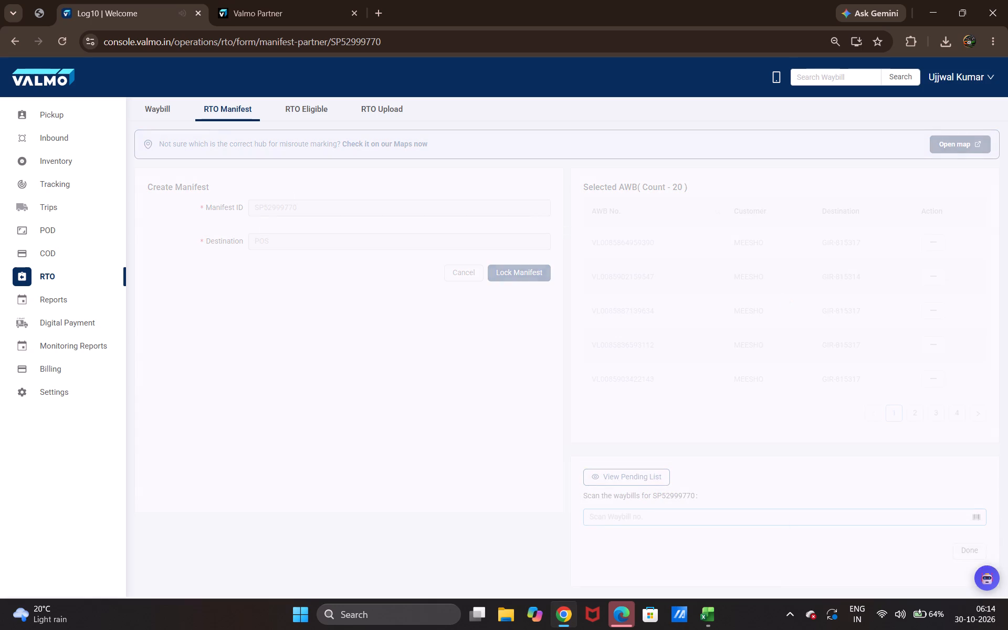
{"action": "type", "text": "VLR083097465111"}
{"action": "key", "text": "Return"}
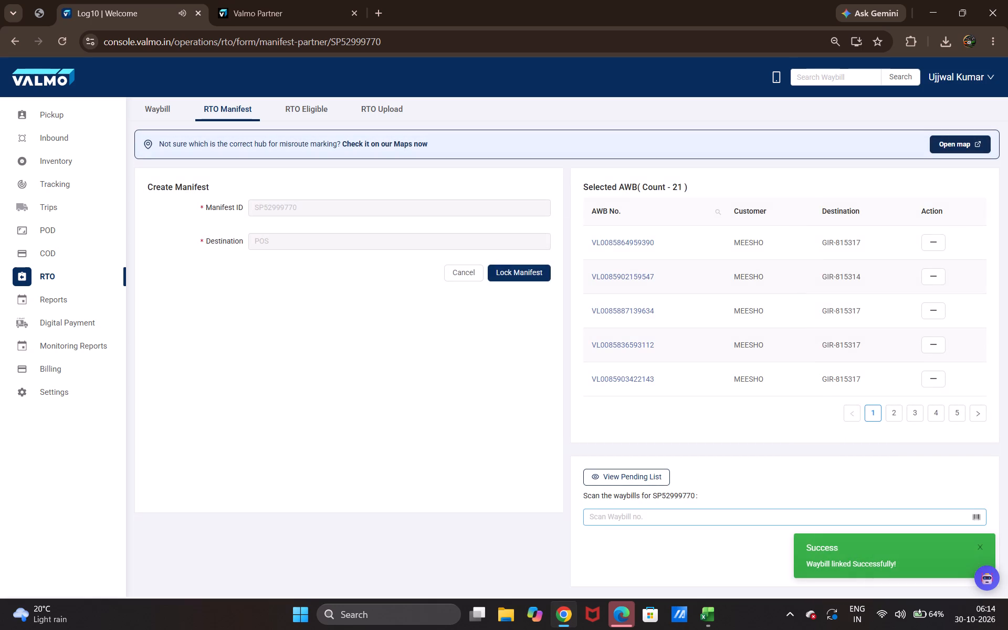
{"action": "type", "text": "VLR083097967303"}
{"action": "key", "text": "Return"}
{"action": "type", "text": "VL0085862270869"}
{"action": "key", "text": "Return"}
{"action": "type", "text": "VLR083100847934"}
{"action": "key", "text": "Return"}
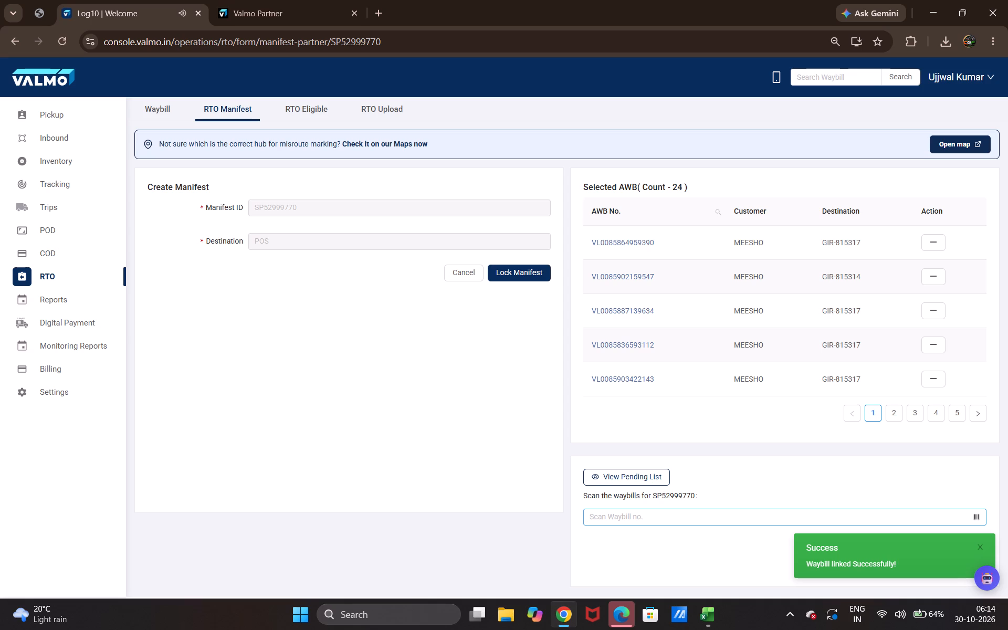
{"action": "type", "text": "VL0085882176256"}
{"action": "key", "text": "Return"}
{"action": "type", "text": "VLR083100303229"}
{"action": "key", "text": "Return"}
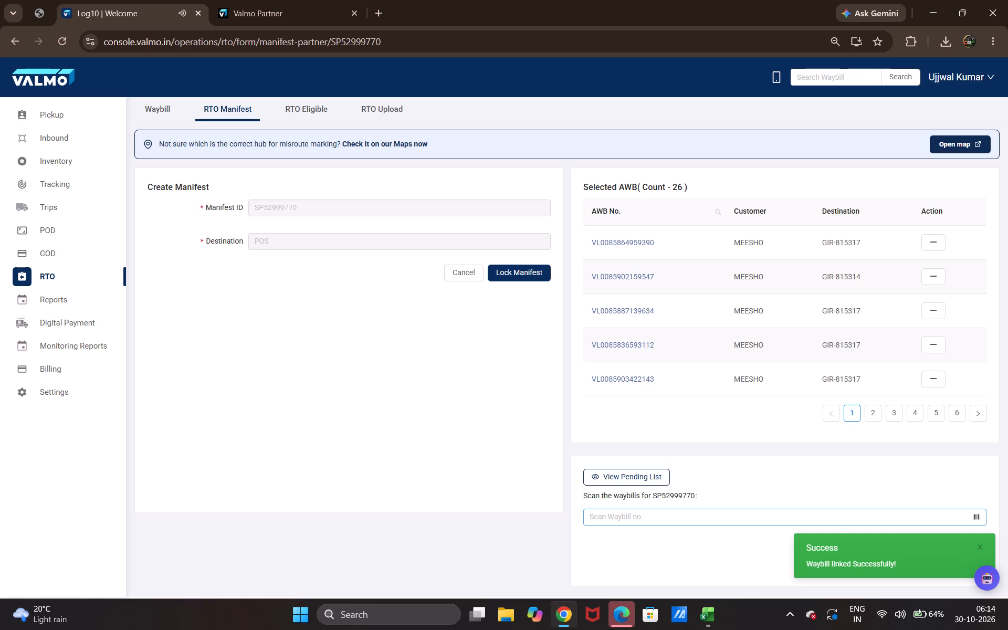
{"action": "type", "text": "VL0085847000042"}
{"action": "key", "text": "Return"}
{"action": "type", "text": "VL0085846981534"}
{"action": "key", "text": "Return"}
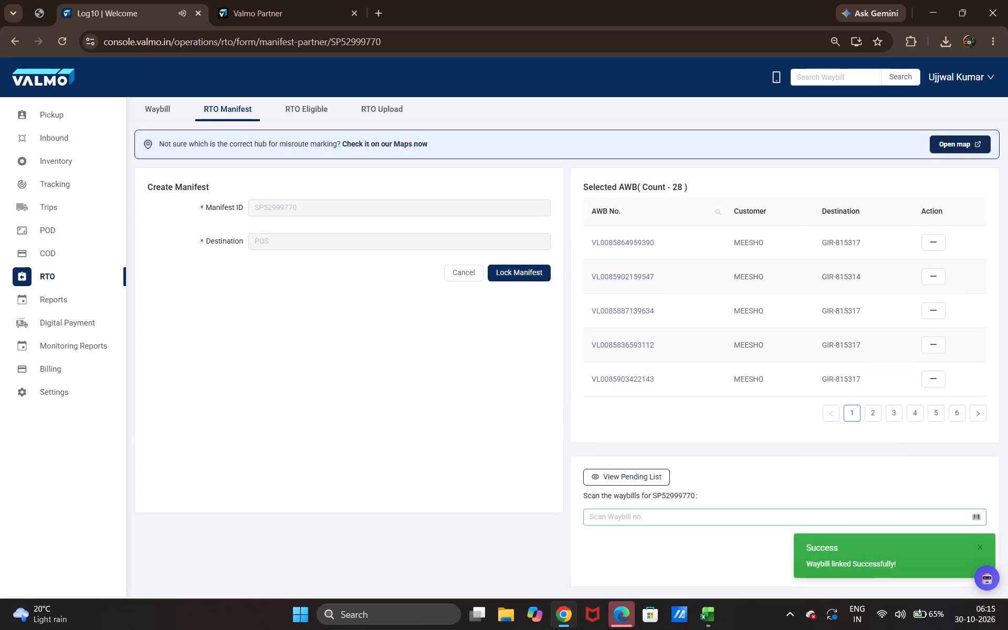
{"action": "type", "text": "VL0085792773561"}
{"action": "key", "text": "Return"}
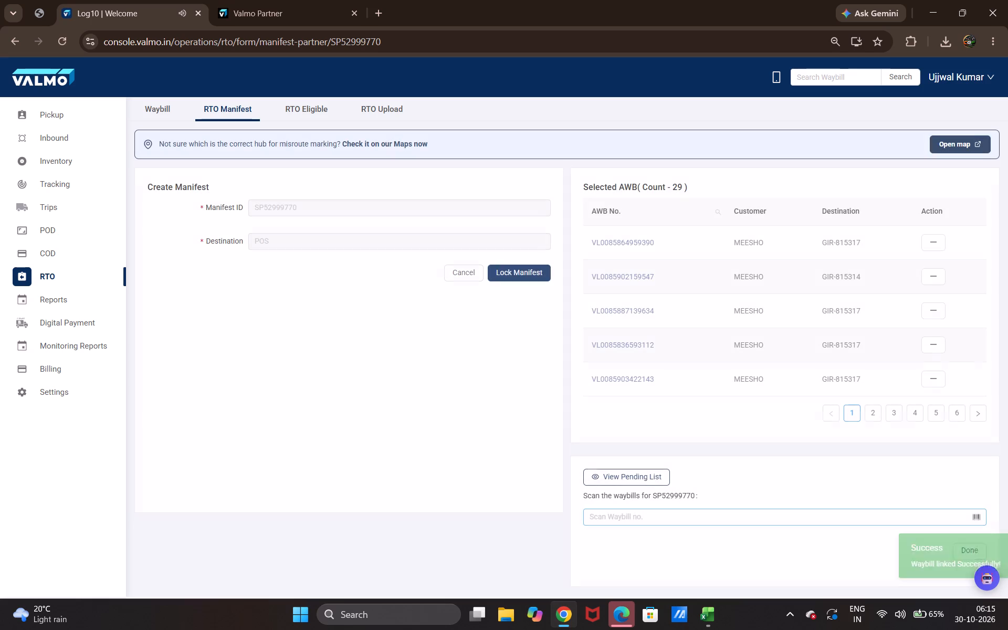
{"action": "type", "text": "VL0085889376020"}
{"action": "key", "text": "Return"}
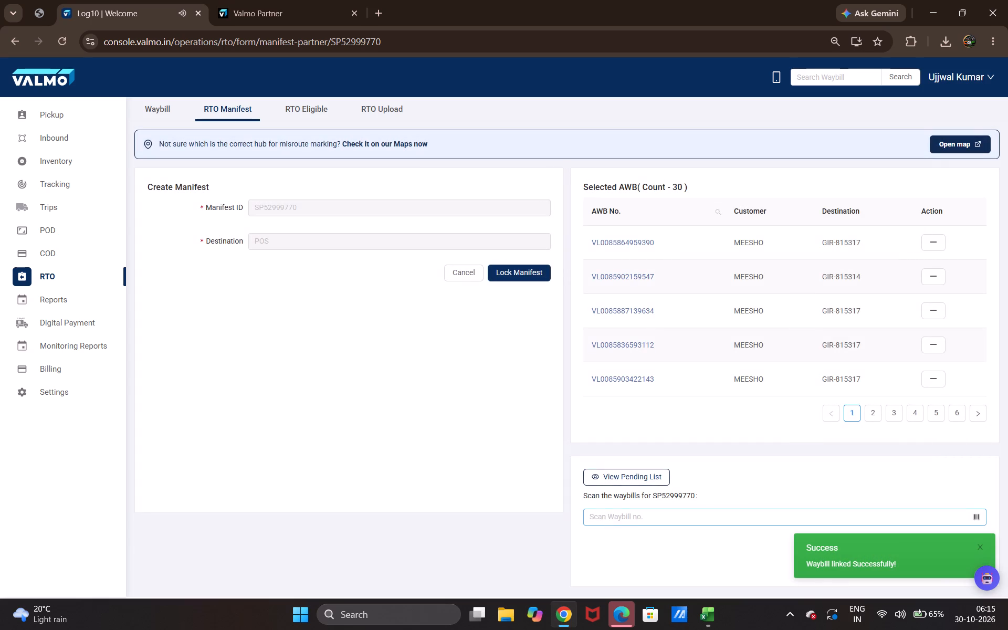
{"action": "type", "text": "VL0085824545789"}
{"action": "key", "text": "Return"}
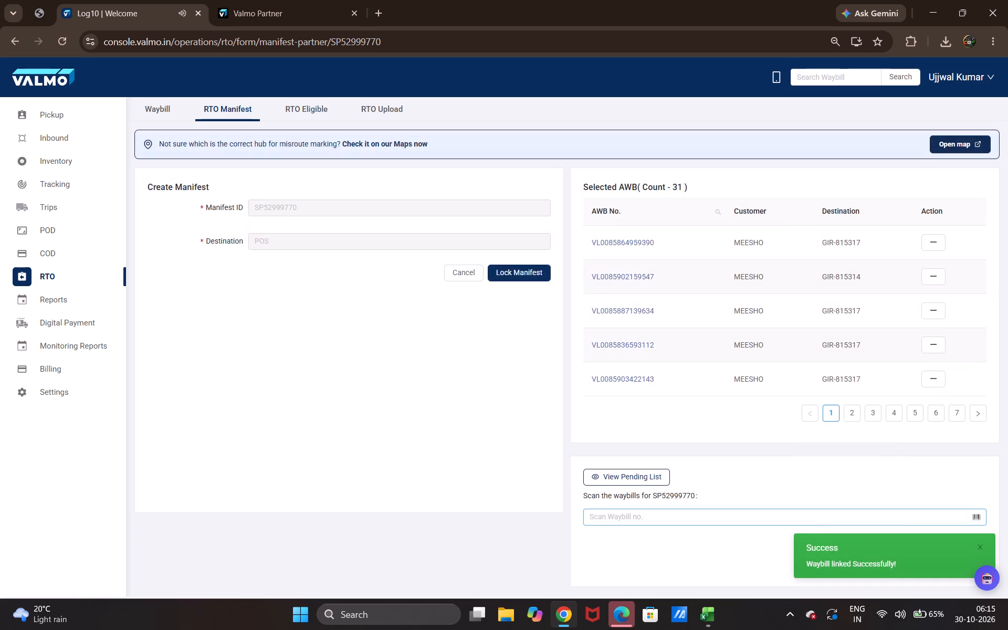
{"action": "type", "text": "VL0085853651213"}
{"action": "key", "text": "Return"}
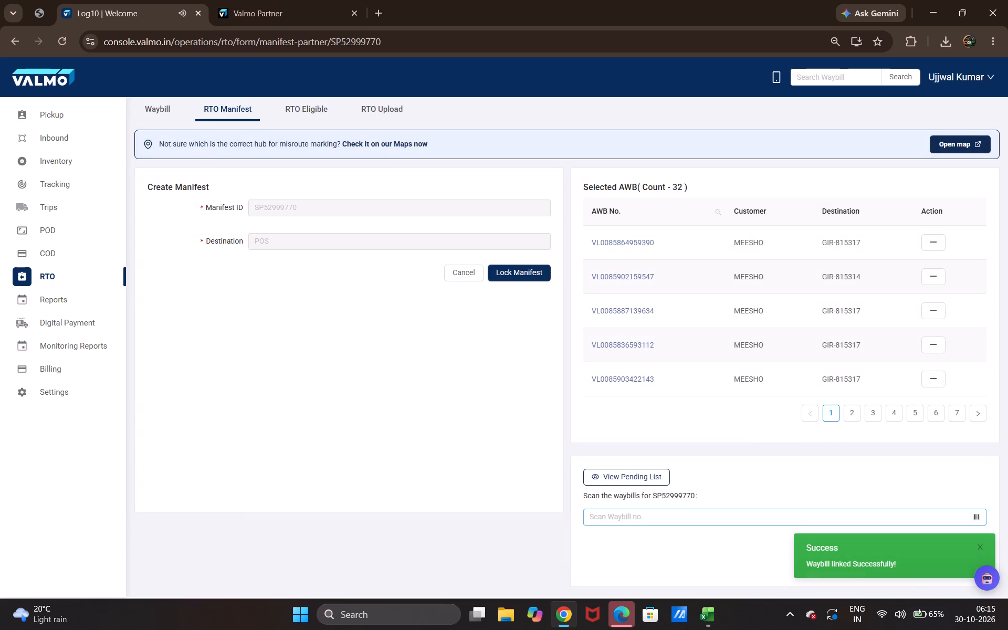
Lock manifest SP52999770 and confirm the locking.
{"action": "left_click", "coordinate": [511, 267]}
{"action": "left_click", "coordinate": [455, 197]}
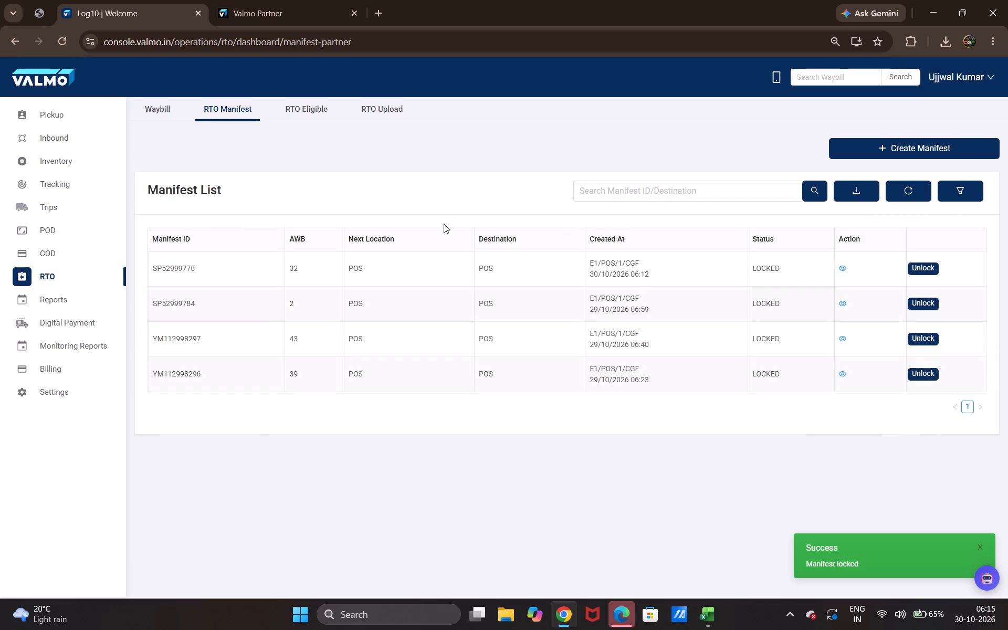
Load the pending RTO waybill count and the pending RTO waybill list to check for waybills left over.
{"action": "left_click", "coordinate": [152, 104]}
{"action": "left_click", "coordinate": [268, 202]}
{"action": "left_click", "coordinate": [467, 312]}
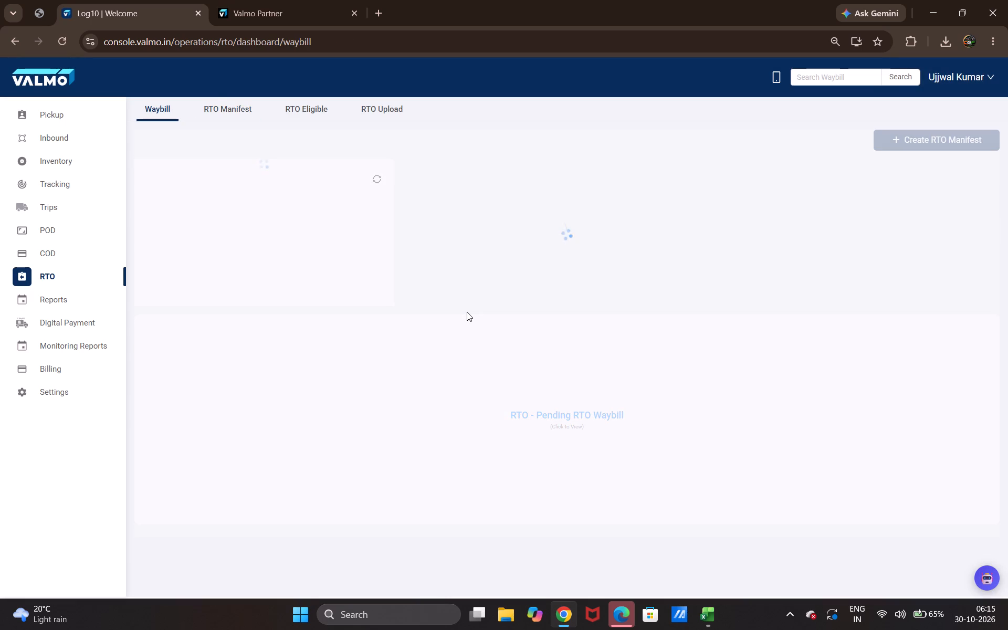
{"action": "left_click", "coordinate": [548, 388]}
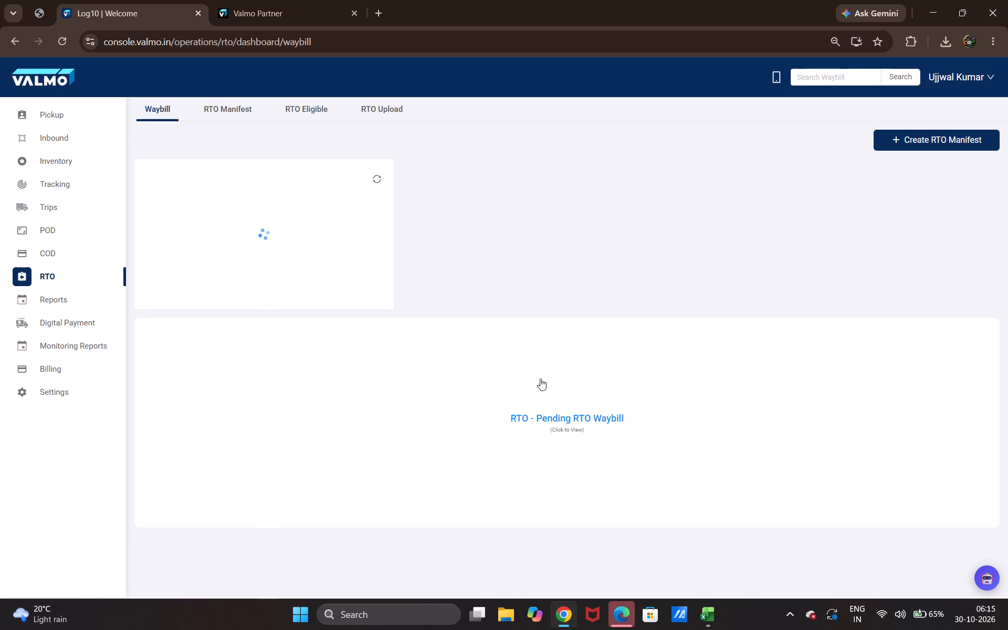
{"action": "left_click", "coordinate": [534, 382]}
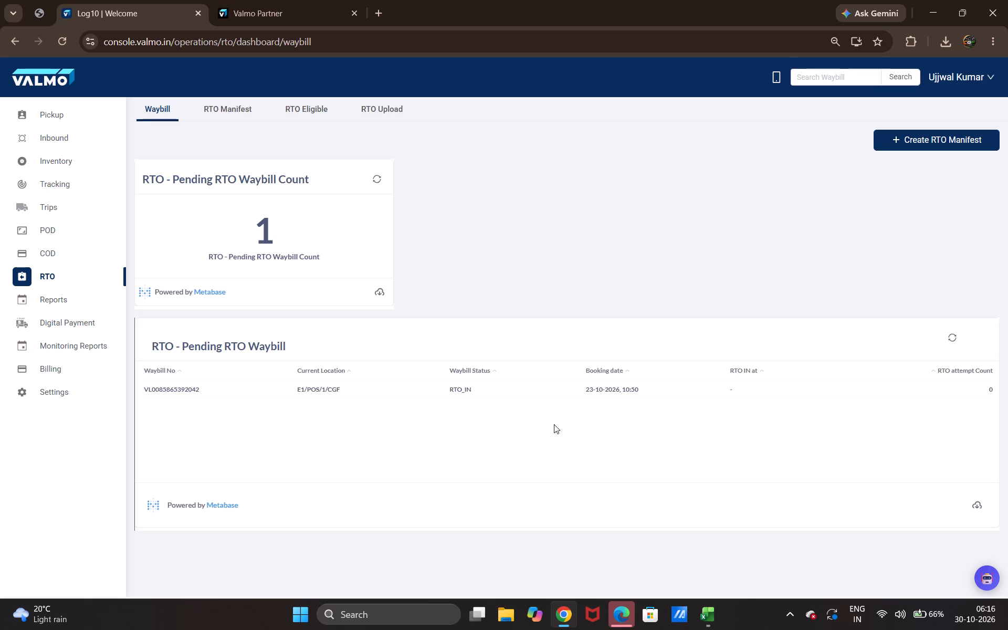
{"action": "left_click", "coordinate": [192, 387]}
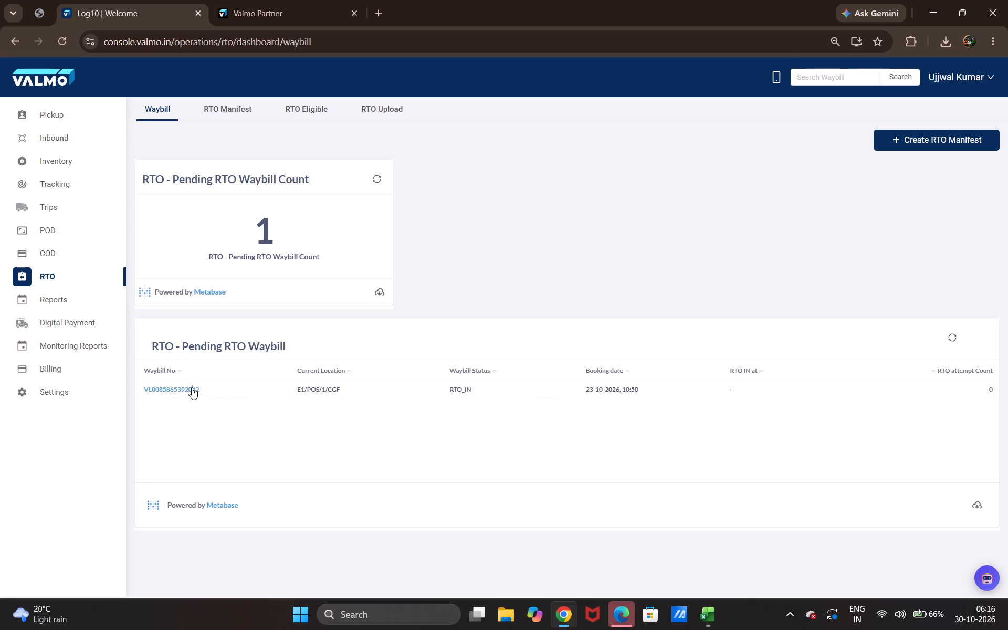
{"action": "double_click", "coordinate": [187, 387]}
{"action": "right_click", "coordinate": [186, 387]}
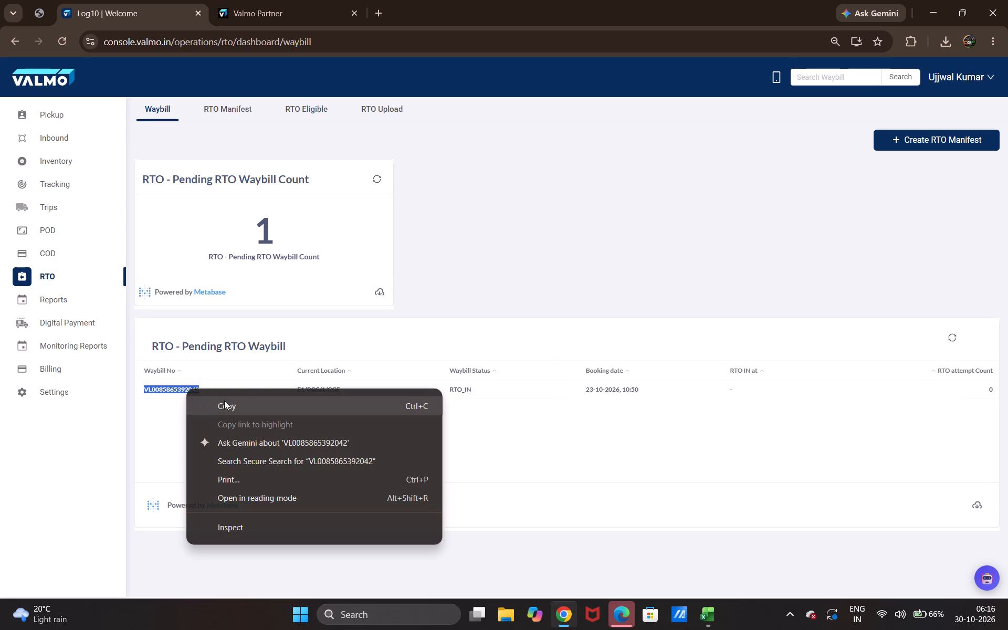
{"action": "left_click", "coordinate": [227, 402]}
{"action": "left_click", "coordinate": [63, 191]}
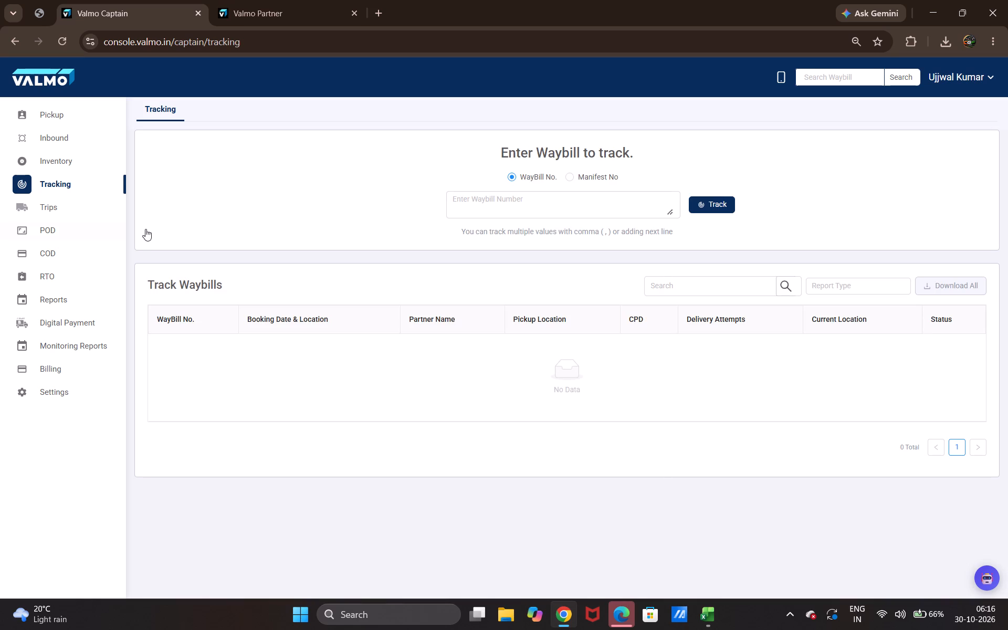
{"action": "right_click", "coordinate": [449, 205]}
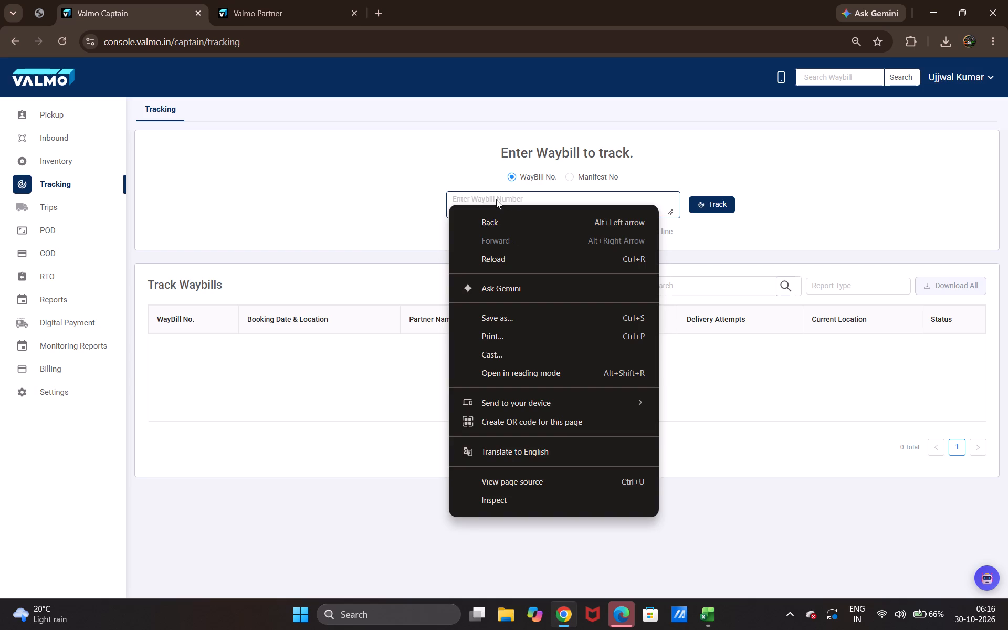
{"action": "left_click", "coordinate": [496, 199]}
{"action": "right_click", "coordinate": [496, 198]}
{"action": "left_click", "coordinate": [521, 337]}
{"action": "left_click", "coordinate": [524, 344]}
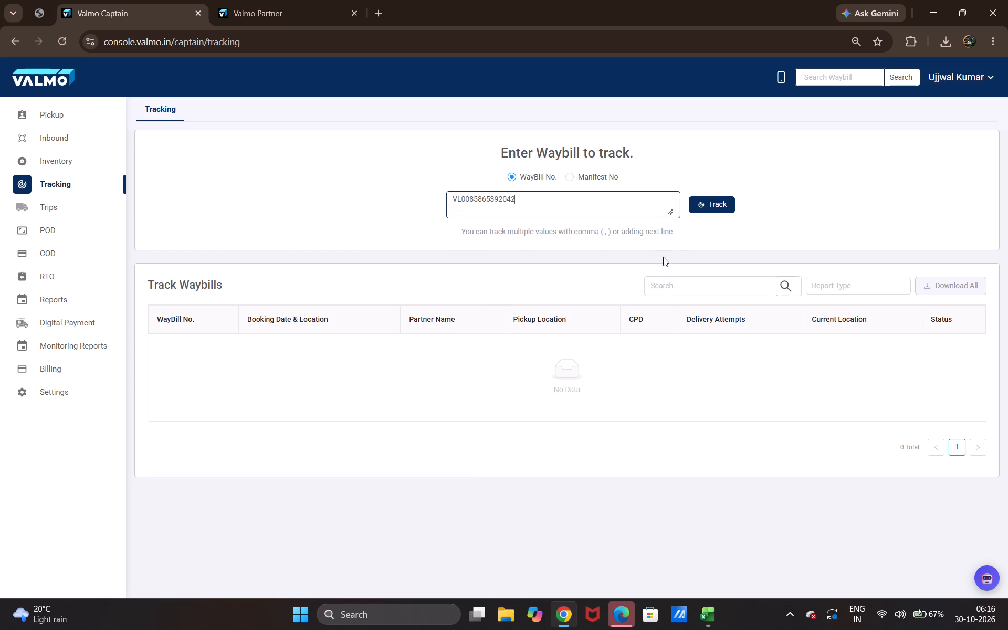
{"action": "left_click", "coordinate": [701, 208]}
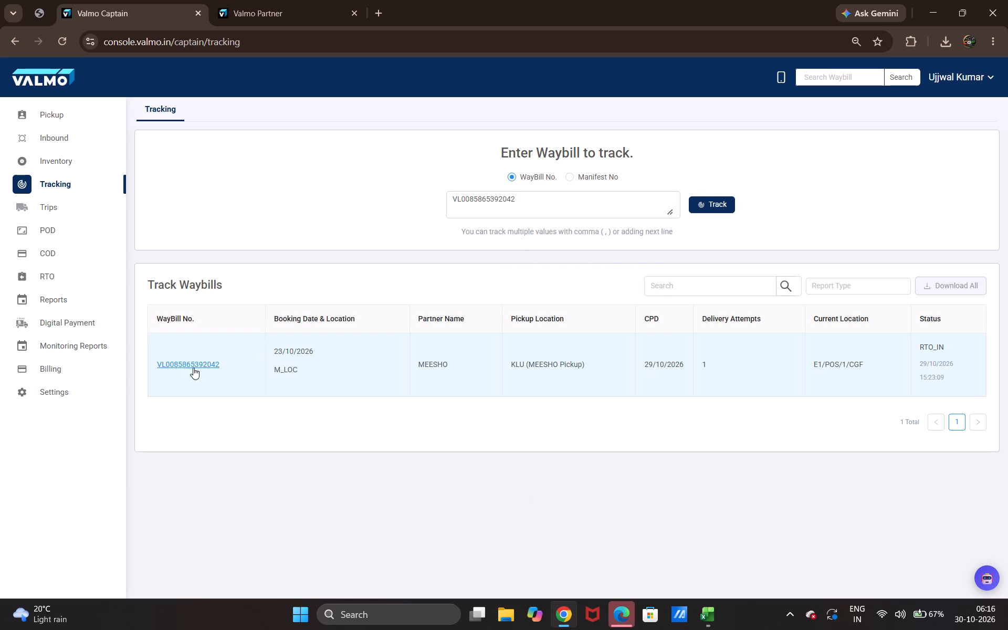
{"action": "left_click", "coordinate": [195, 368]}
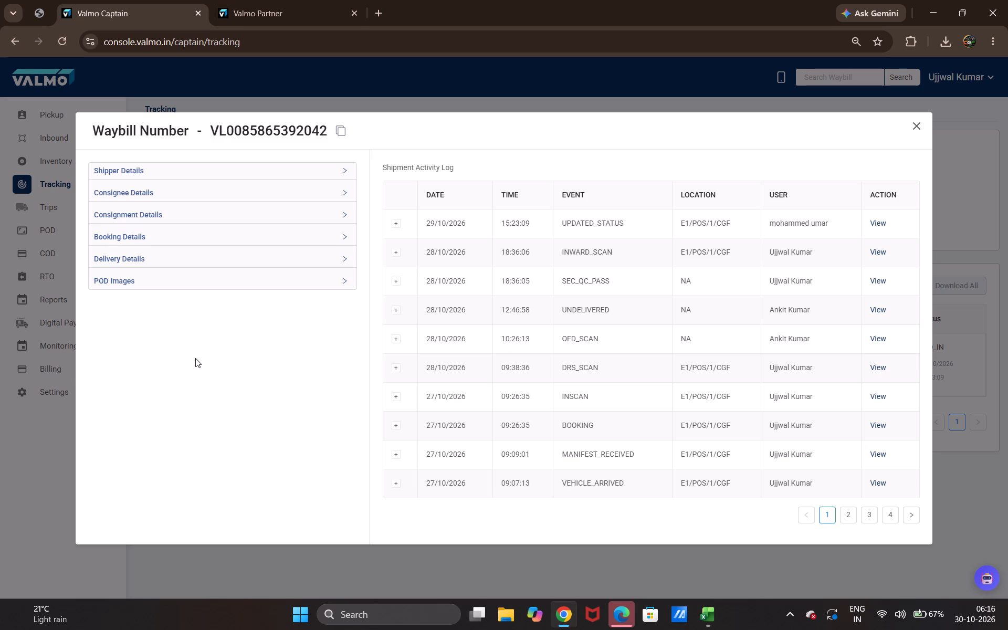
{"action": "left_click", "coordinate": [139, 188]}
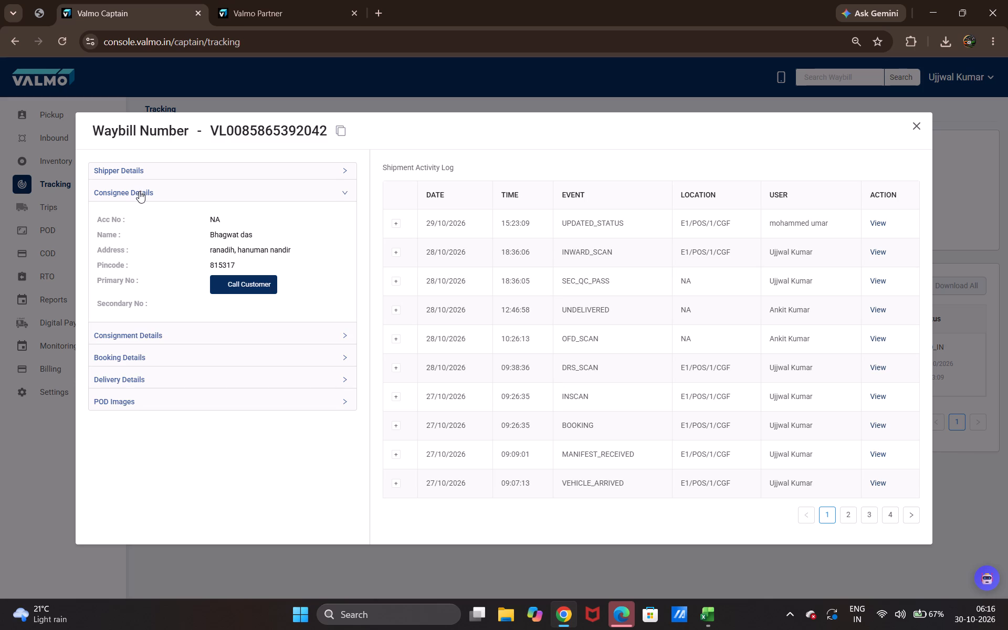
{"action": "left_click", "coordinate": [147, 334]}
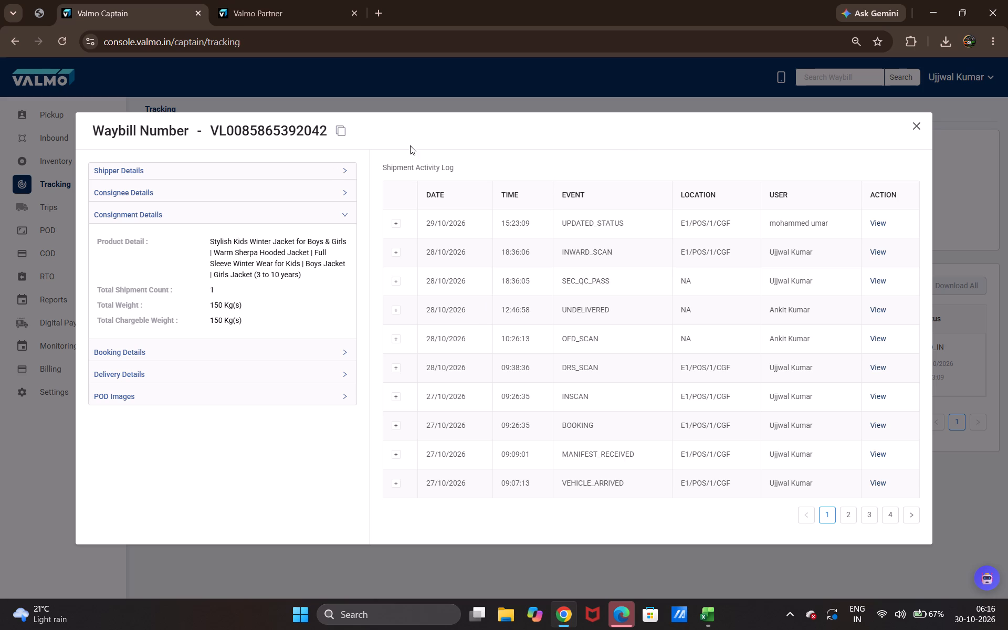
{"action": "left_click", "coordinate": [143, 191]}
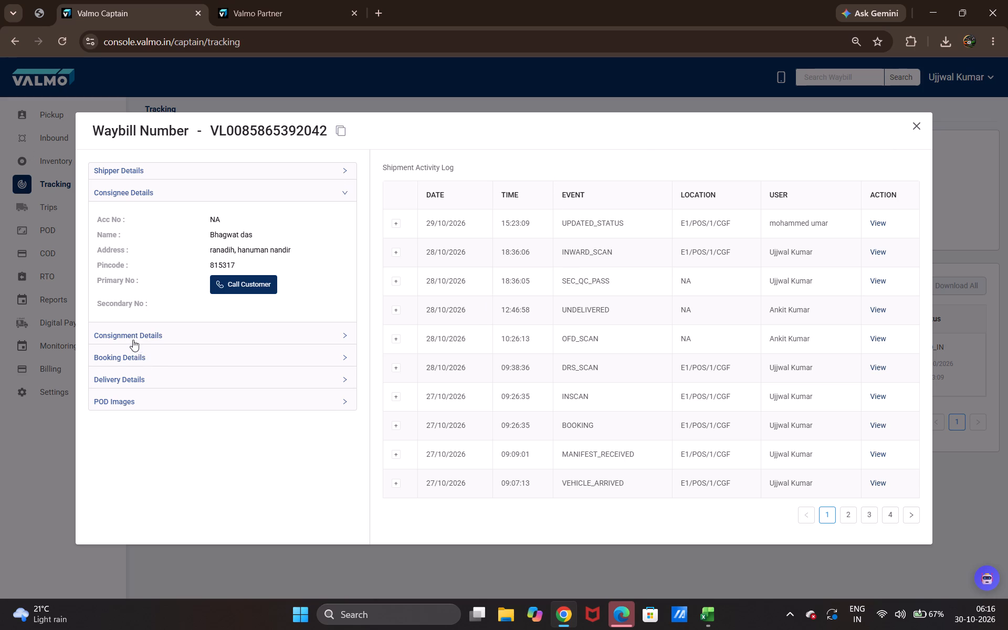
{"action": "left_click", "coordinate": [134, 335]}
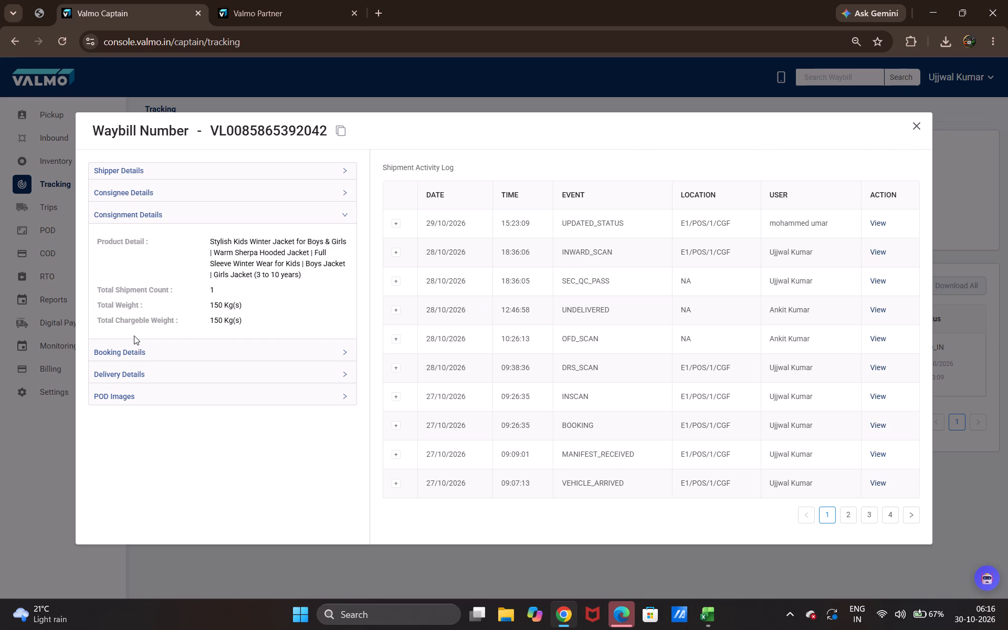
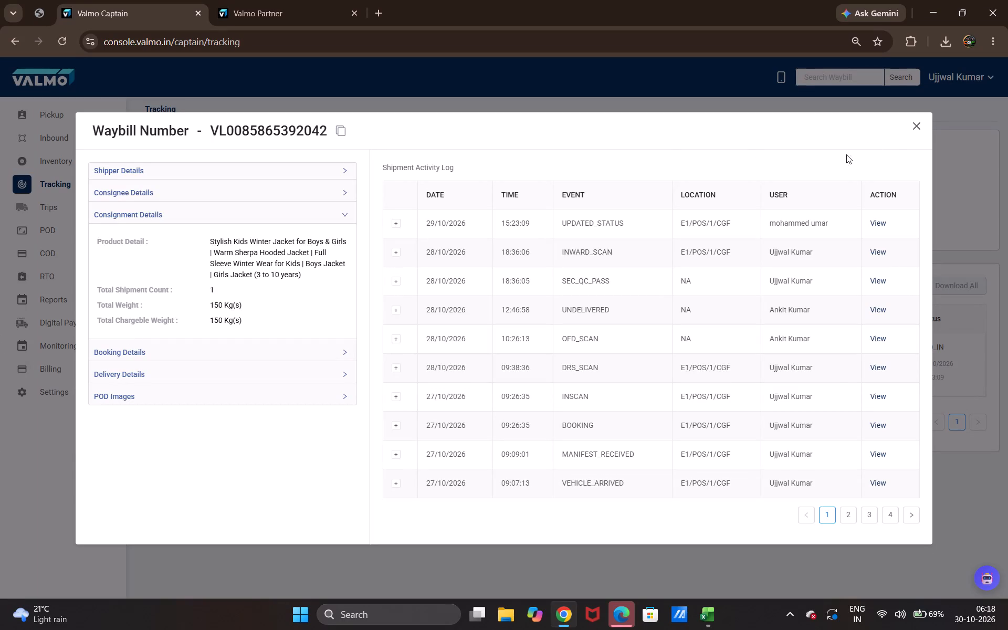
{"action": "left_click", "coordinate": [914, 124]}
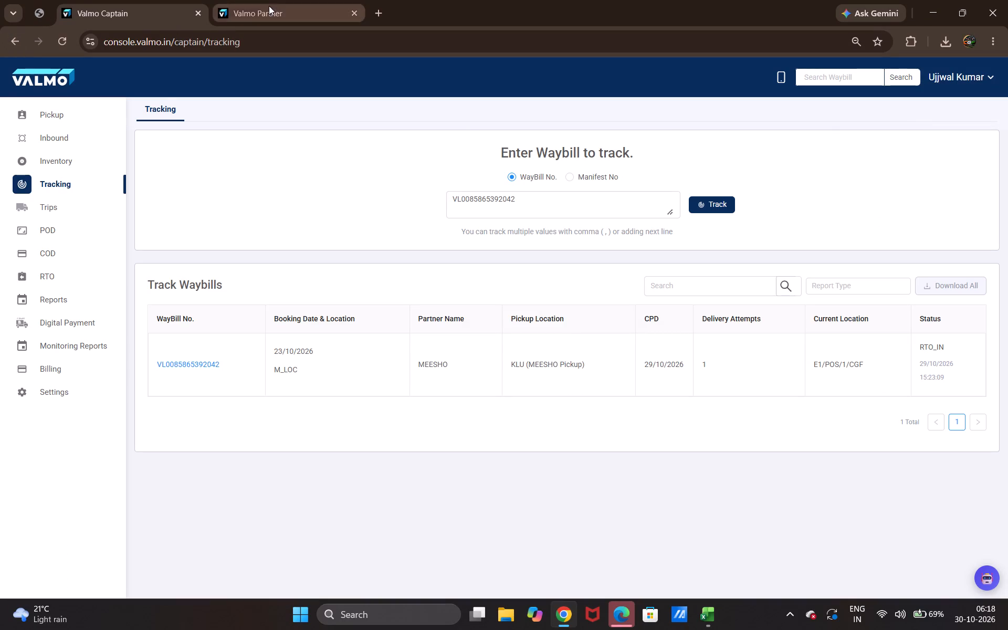
{"action": "left_click", "coordinate": [49, 277]}
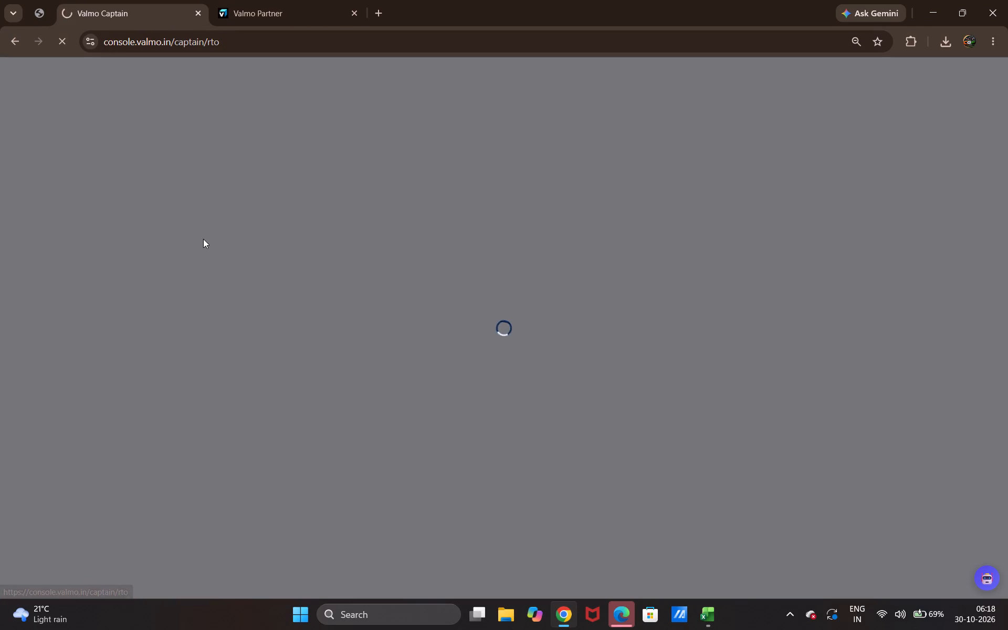
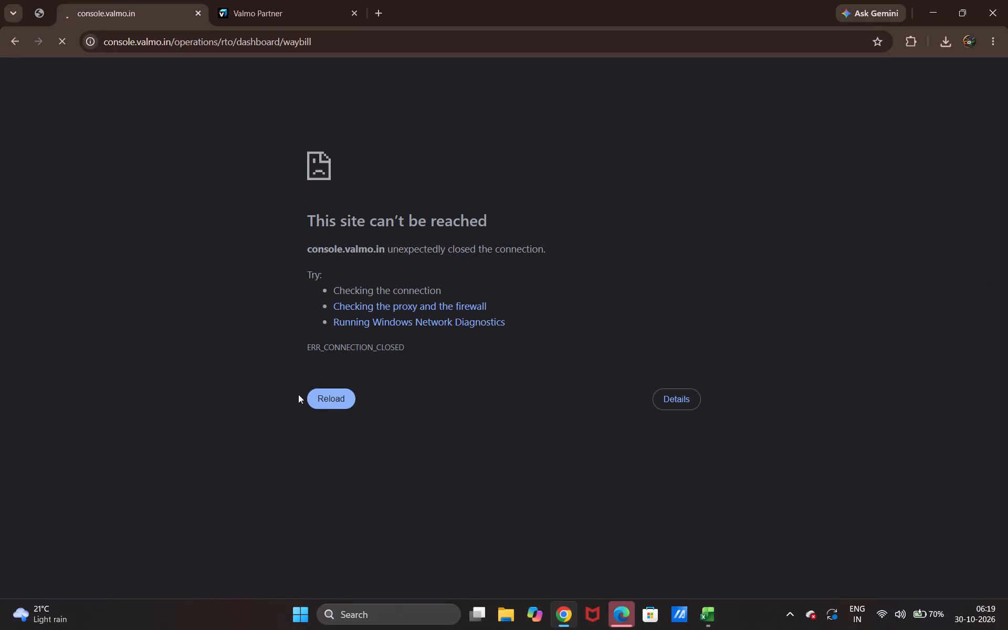
Reload the RTO page and unlock manifest SP52999770 from the RTO manifest list with the Reuse Manifest option.
{"action": "left_click", "coordinate": [338, 397]}
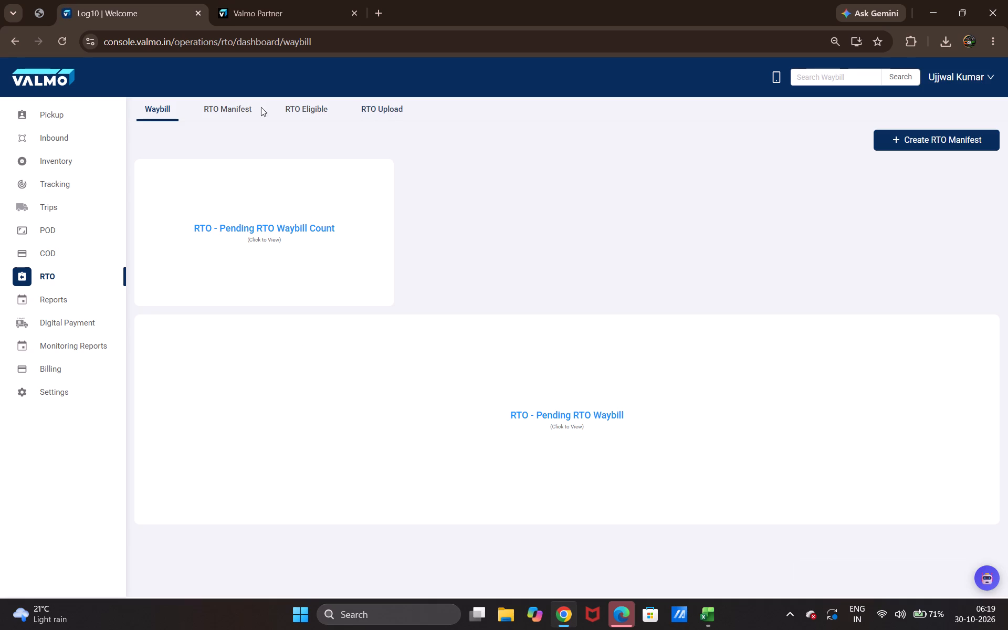
{"action": "left_click", "coordinate": [226, 108]}
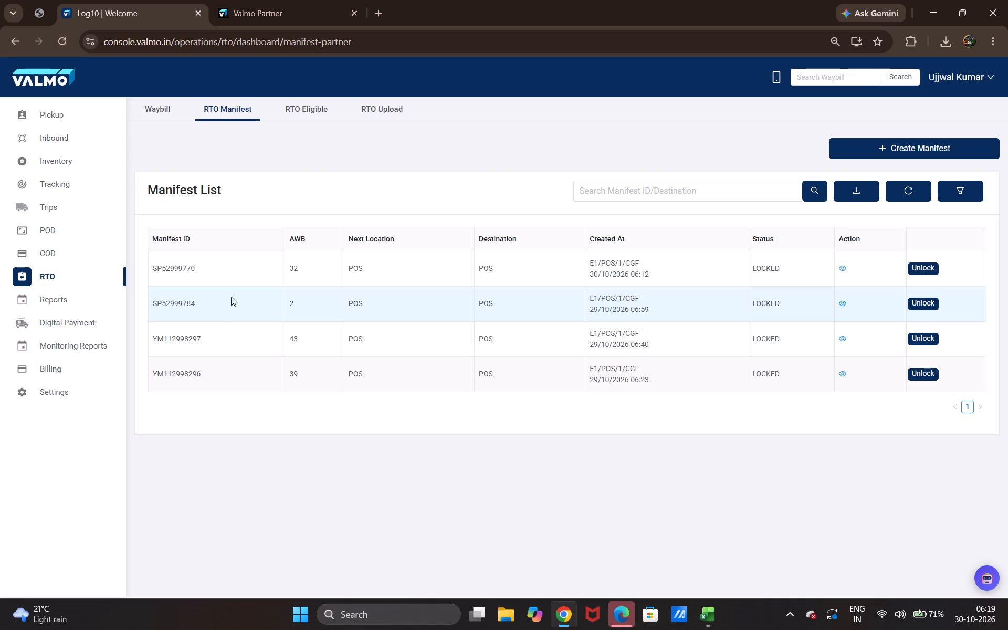
{"action": "double_click", "coordinate": [171, 264]}
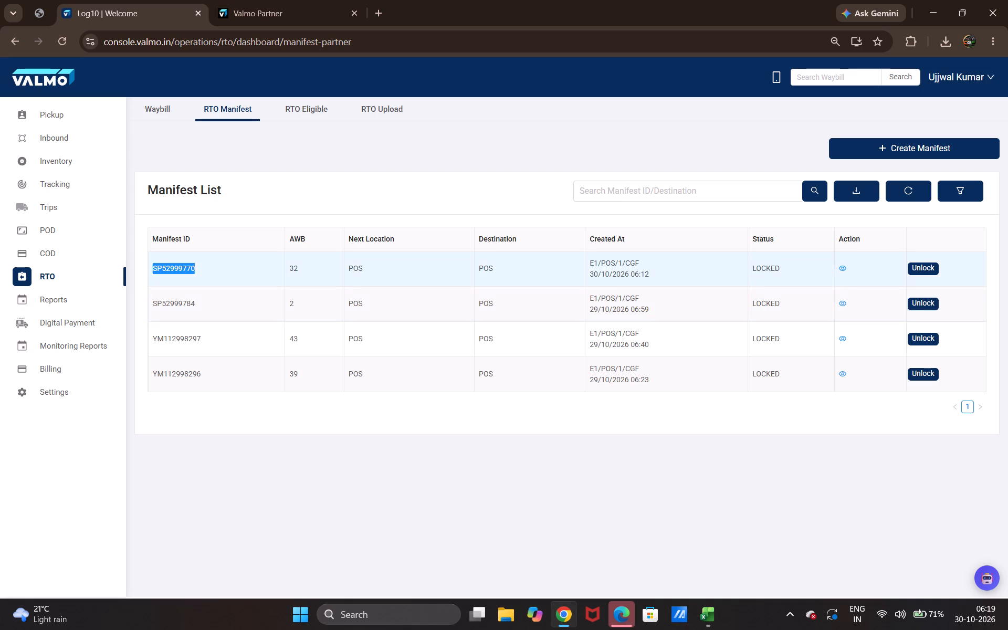
{"action": "right_click", "coordinate": [174, 267]}
{"action": "left_click", "coordinate": [214, 284]}
{"action": "left_click", "coordinate": [922, 266]}
{"action": "right_click", "coordinate": [518, 178]}
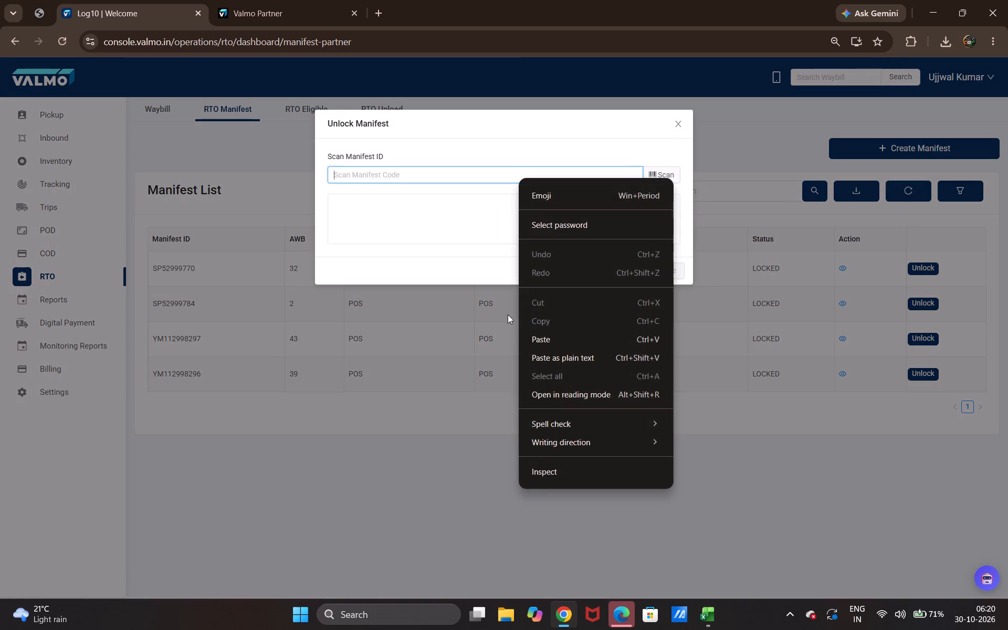
{"action": "left_click", "coordinate": [553, 334]}
{"action": "left_click", "coordinate": [663, 173]}
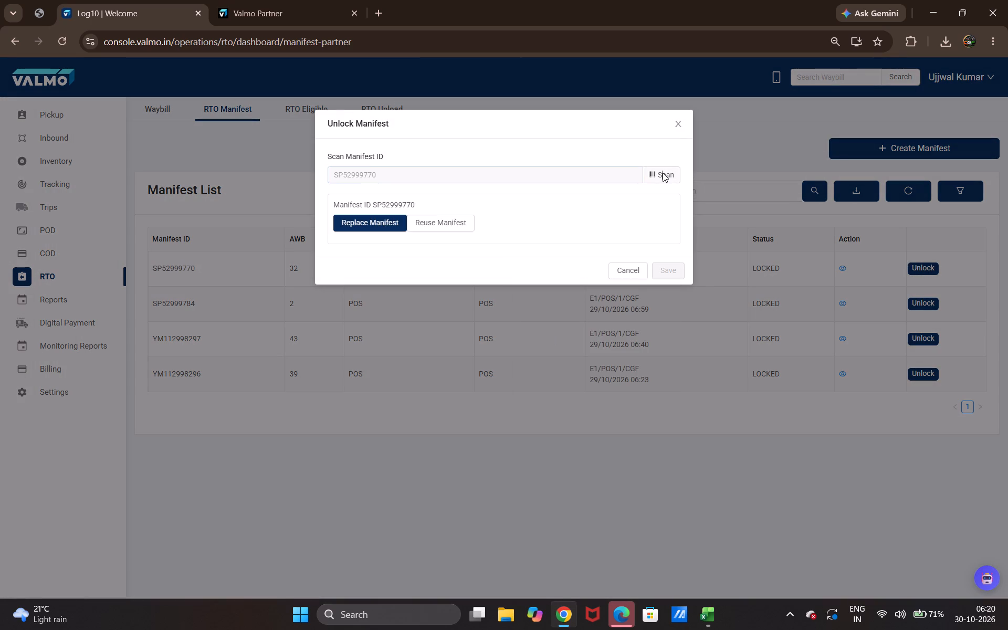
{"action": "left_click", "coordinate": [442, 223]}
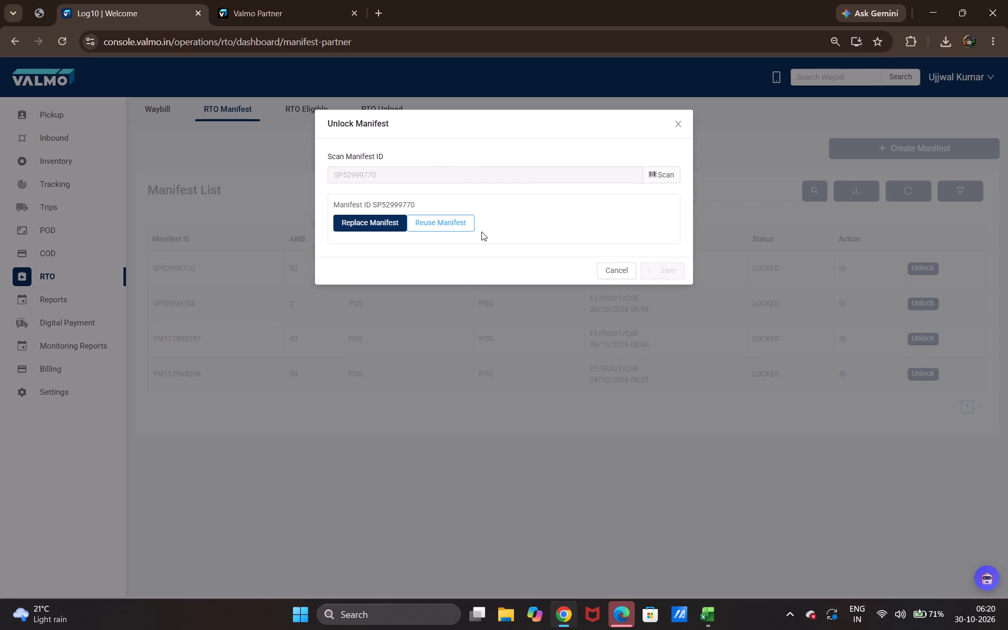
{"action": "left_click", "coordinate": [434, 218]}
{"action": "left_click", "coordinate": [458, 224]}
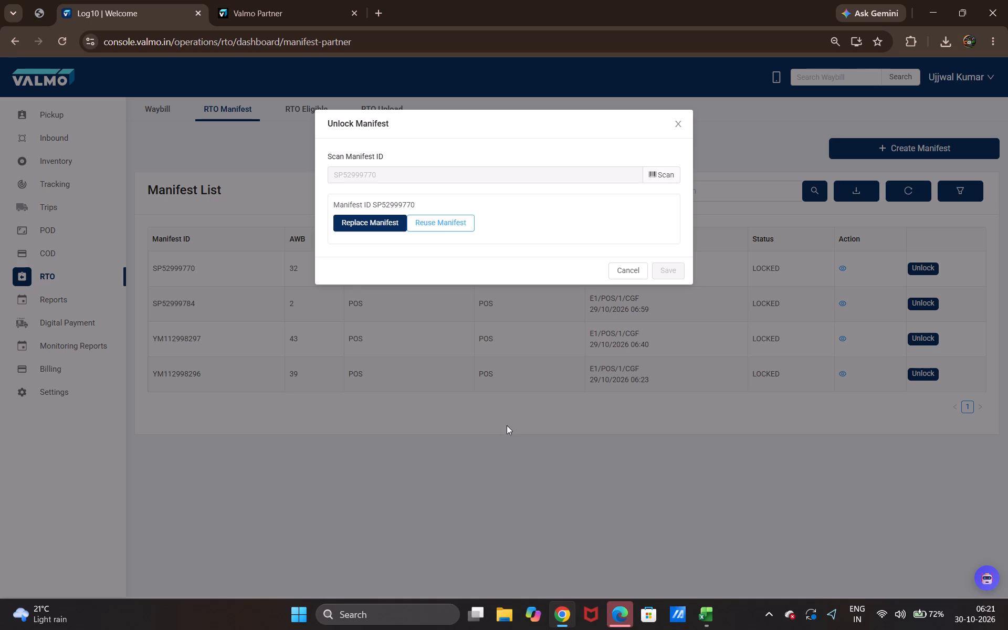
{"action": "left_click", "coordinate": [443, 215]}
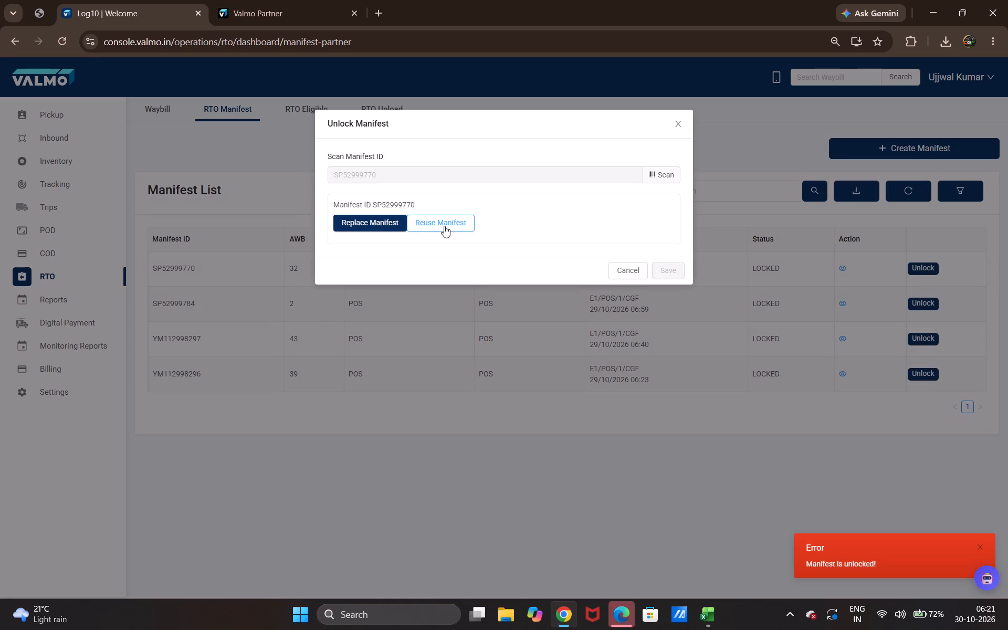
{"action": "left_click", "coordinate": [677, 121]}
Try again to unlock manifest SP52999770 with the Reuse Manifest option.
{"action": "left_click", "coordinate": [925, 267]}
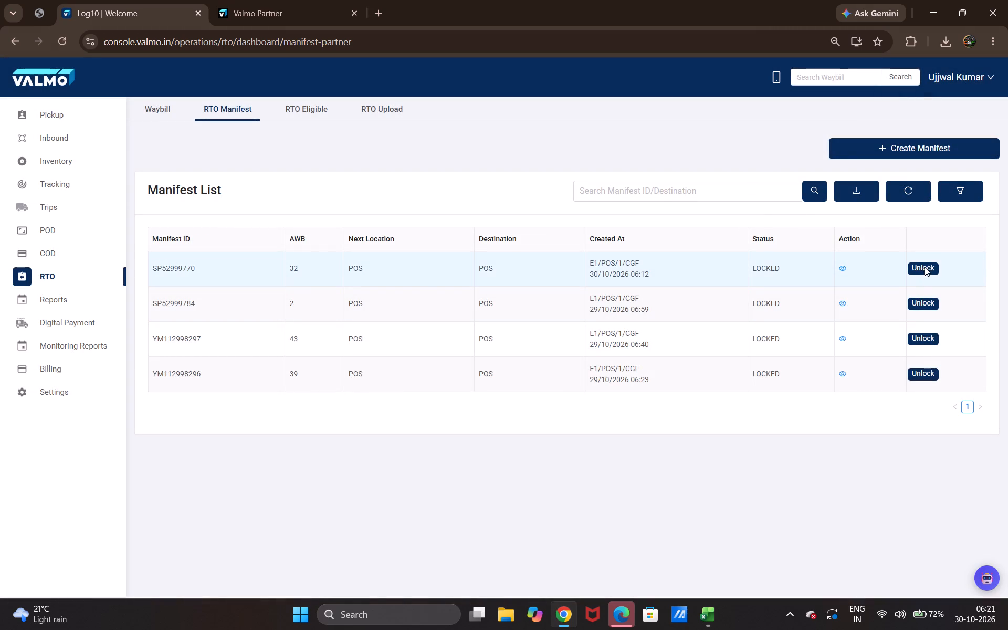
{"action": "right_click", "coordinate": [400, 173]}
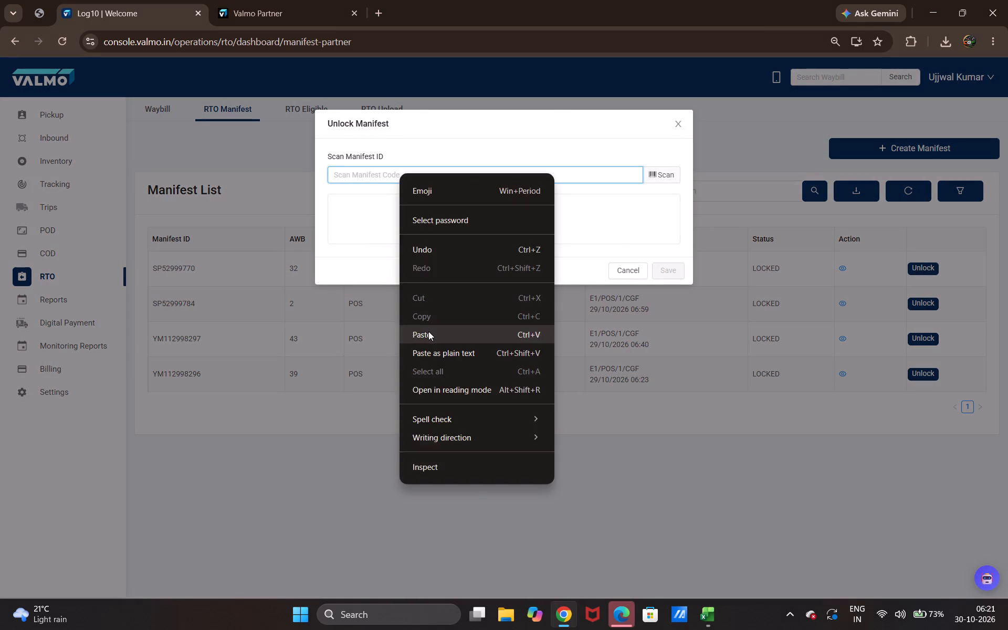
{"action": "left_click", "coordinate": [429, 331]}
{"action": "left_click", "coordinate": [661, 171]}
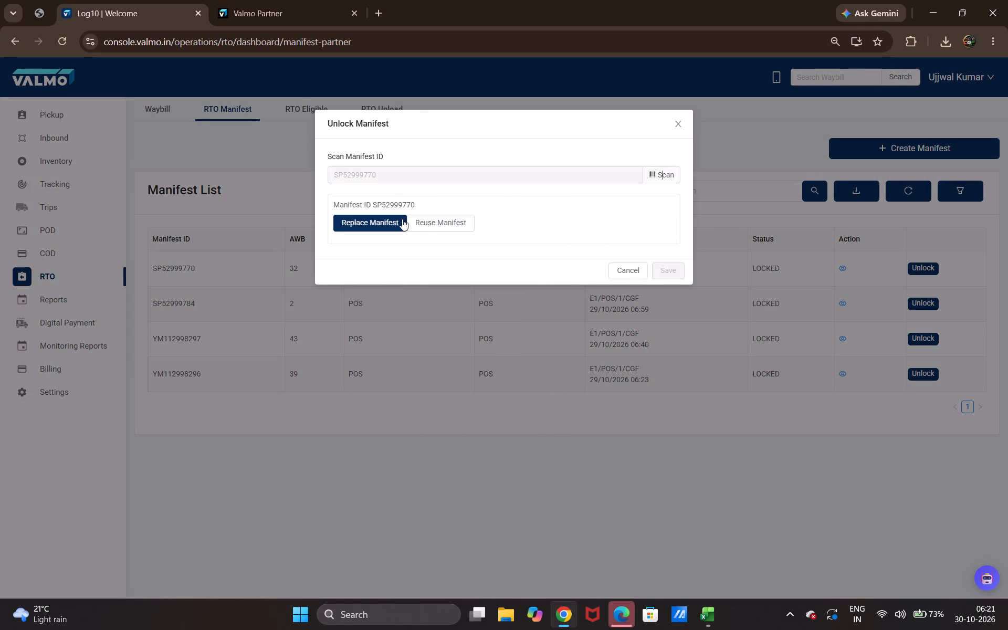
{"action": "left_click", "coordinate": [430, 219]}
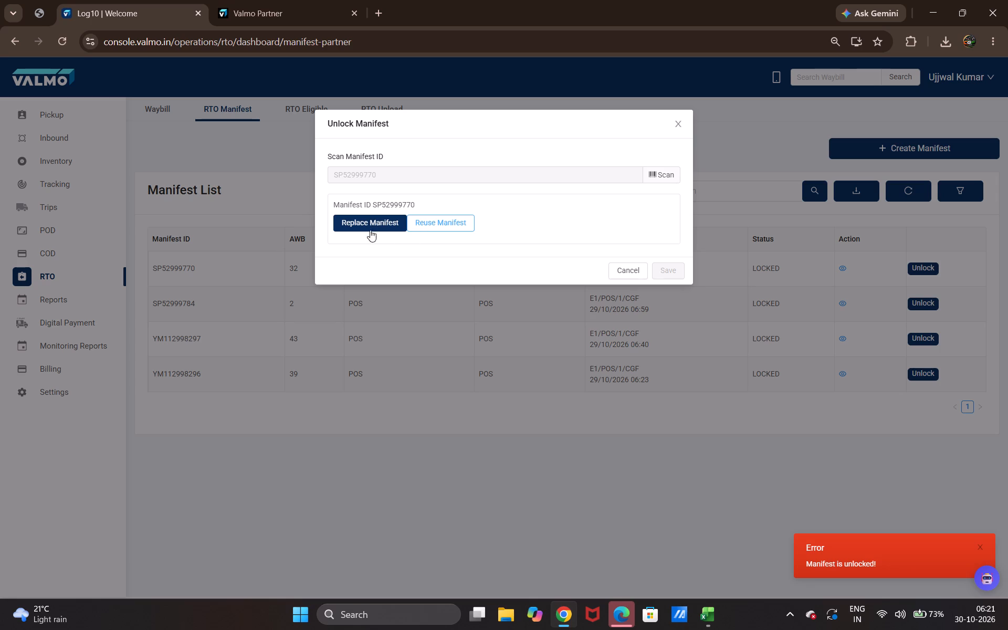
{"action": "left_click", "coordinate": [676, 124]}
{"action": "left_click", "coordinate": [152, 104]}
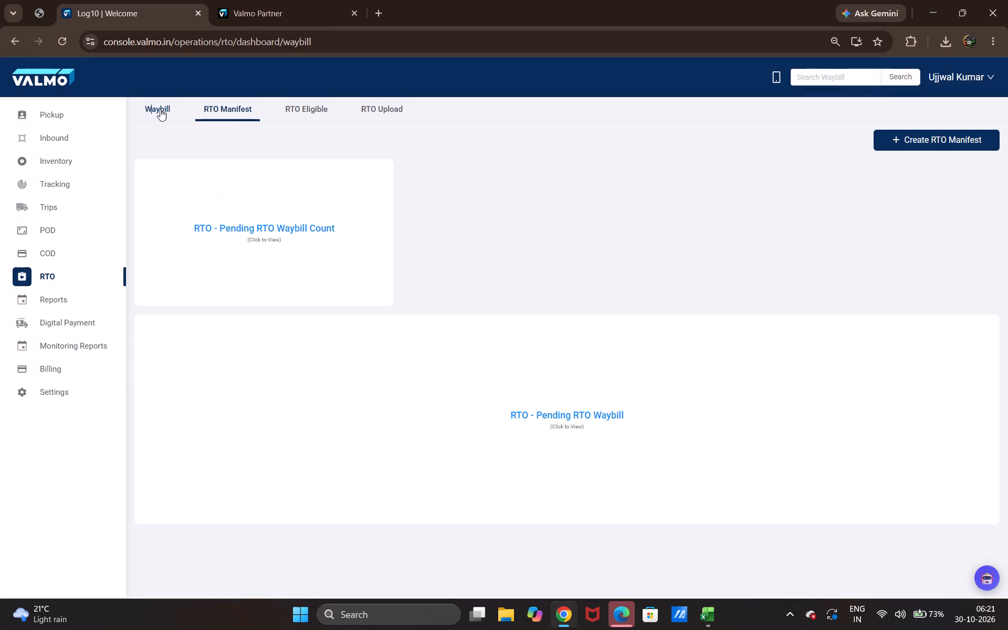
{"action": "left_click", "coordinate": [229, 103]}
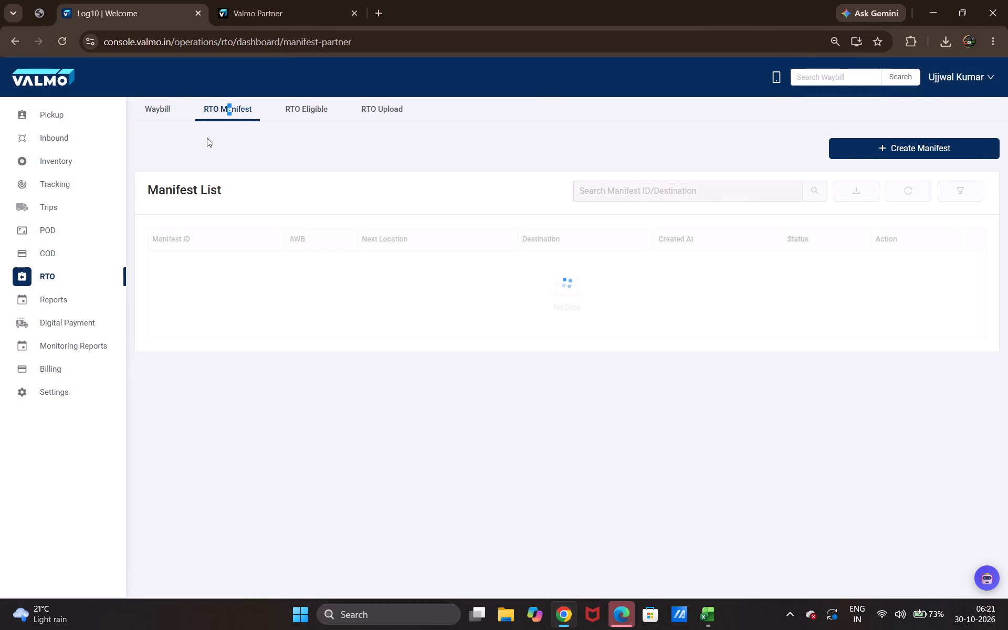
{"action": "left_click", "coordinate": [913, 265]}
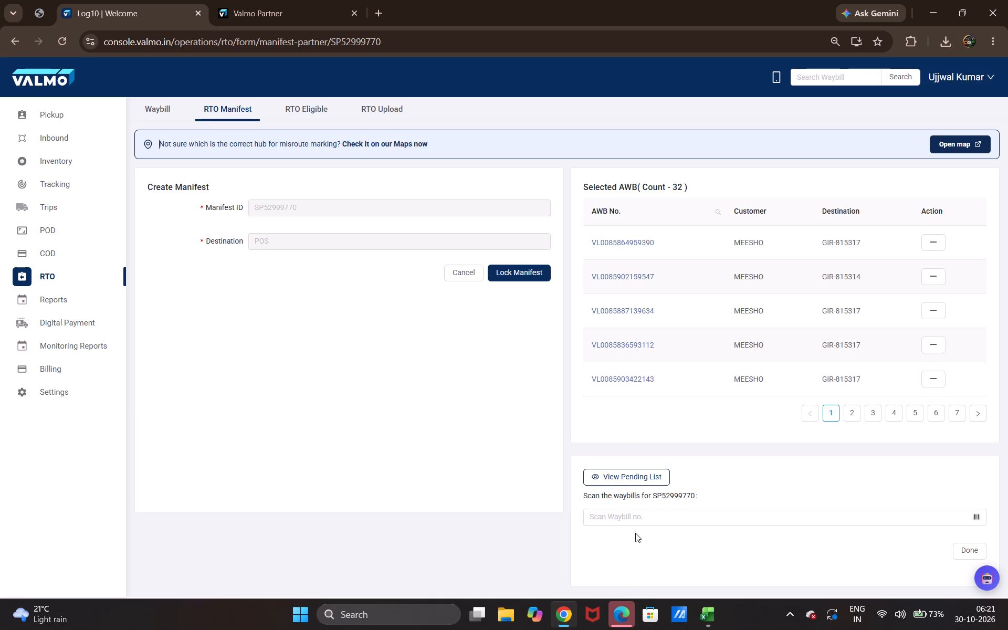
{"action": "left_click", "coordinate": [635, 513]}
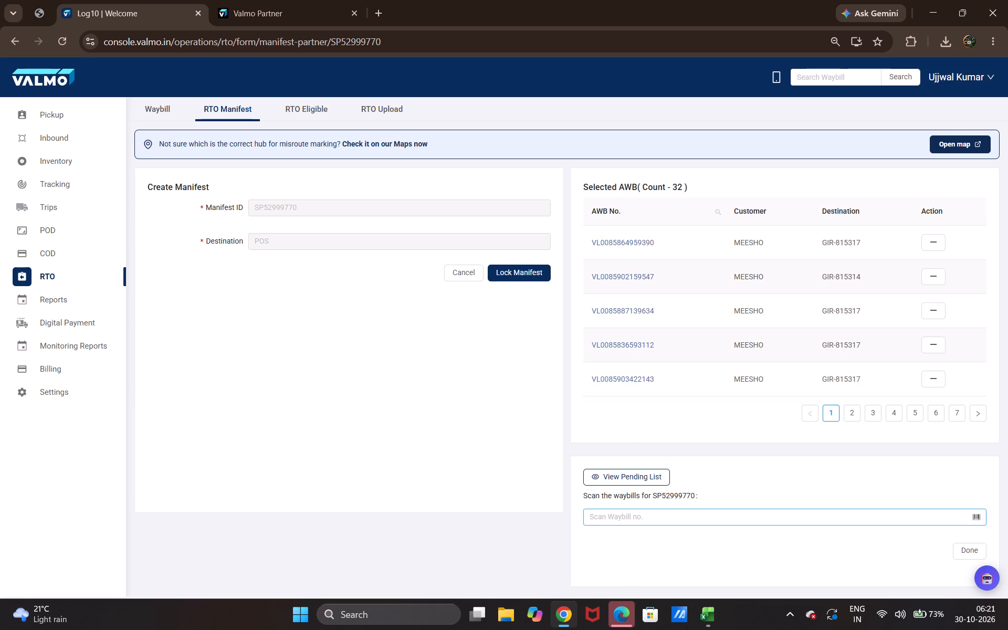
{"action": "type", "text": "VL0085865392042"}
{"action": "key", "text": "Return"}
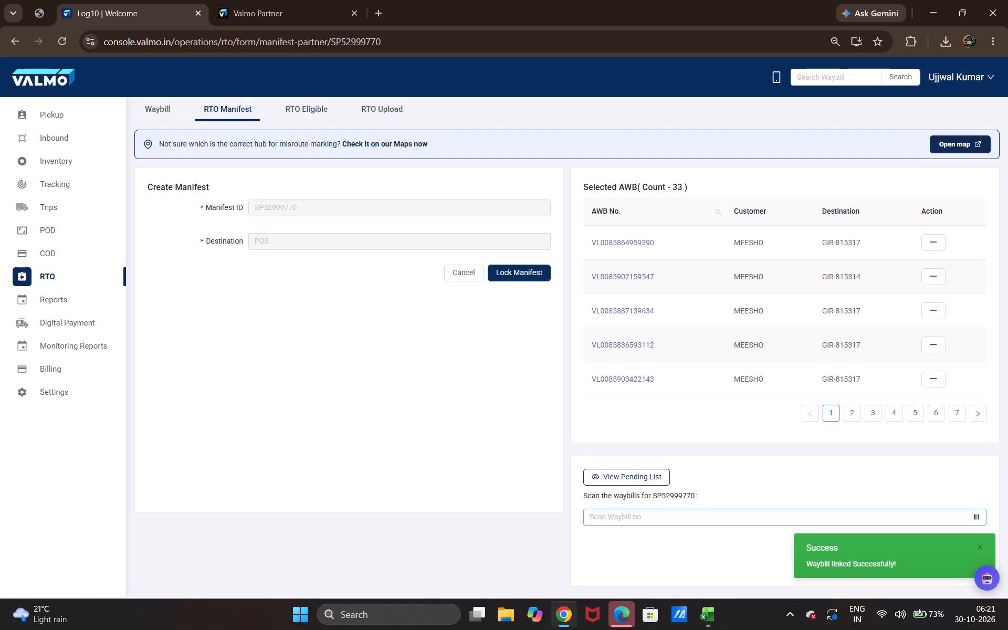
Lock manifest SP52999770 for destination POS and confirm the locking.
{"action": "left_click", "coordinate": [514, 268]}
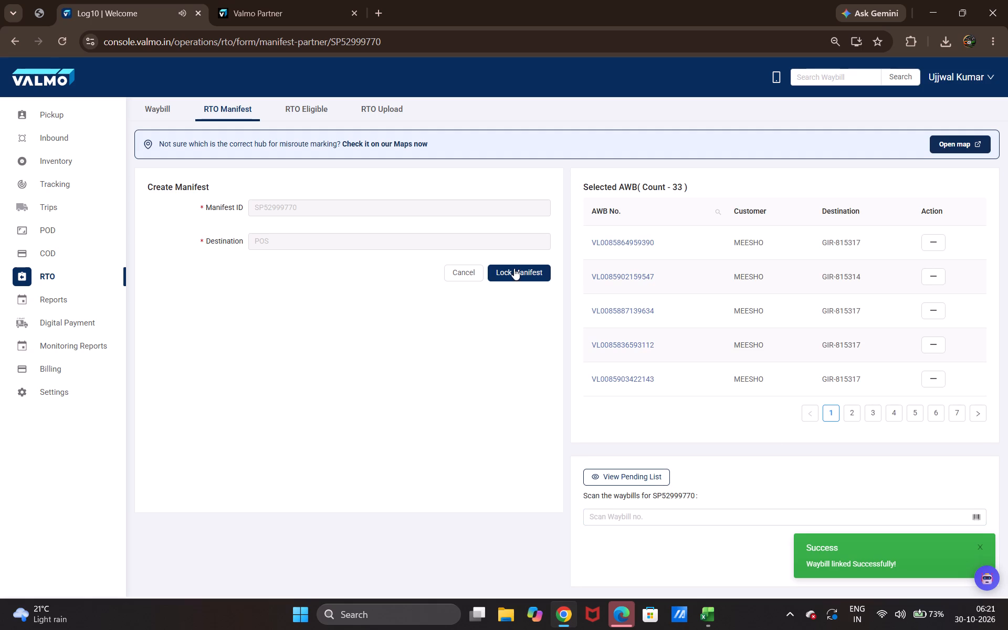
{"action": "left_click", "coordinate": [435, 198]}
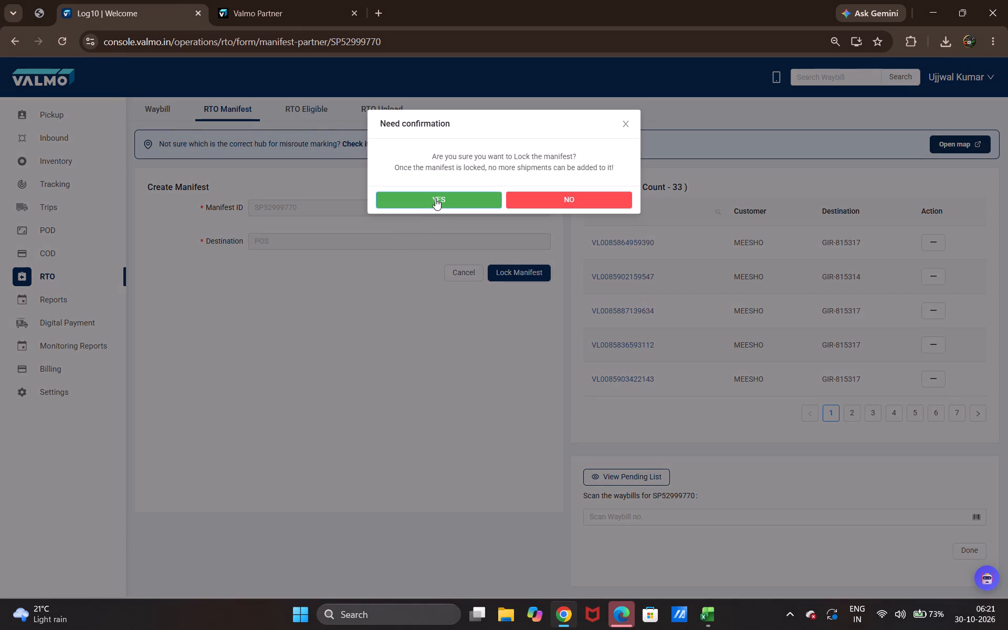
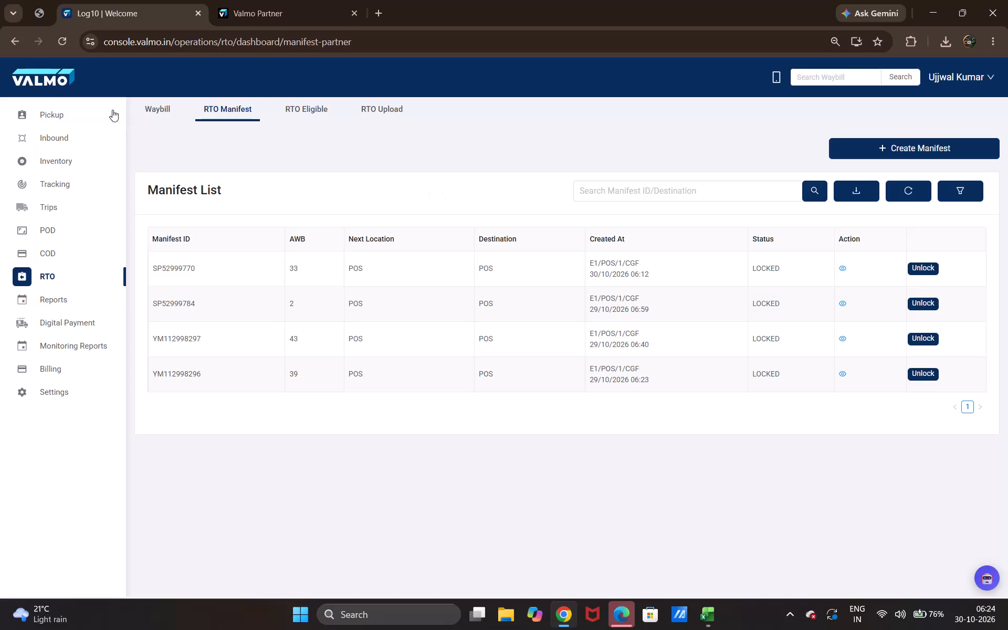
{"action": "left_click", "coordinate": [277, 8]}
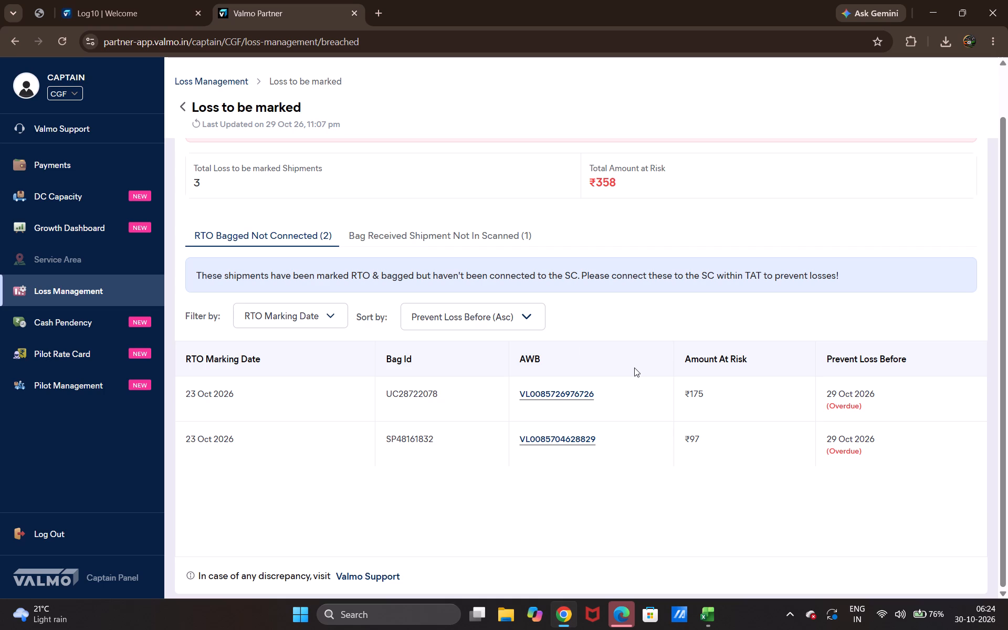
{"action": "left_click", "coordinate": [555, 391]}
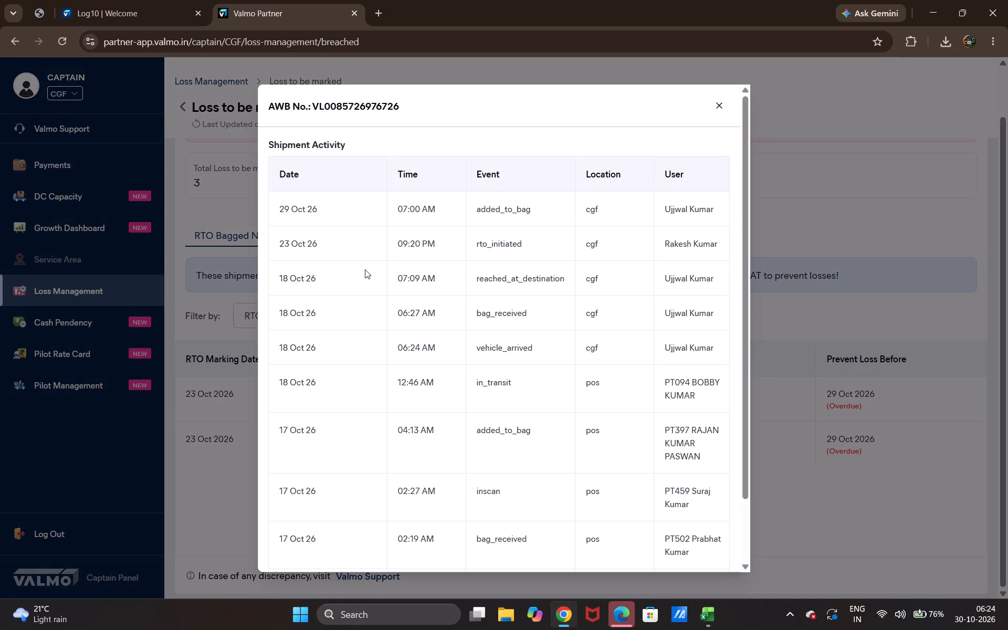
{"action": "left_click", "coordinate": [721, 101]}
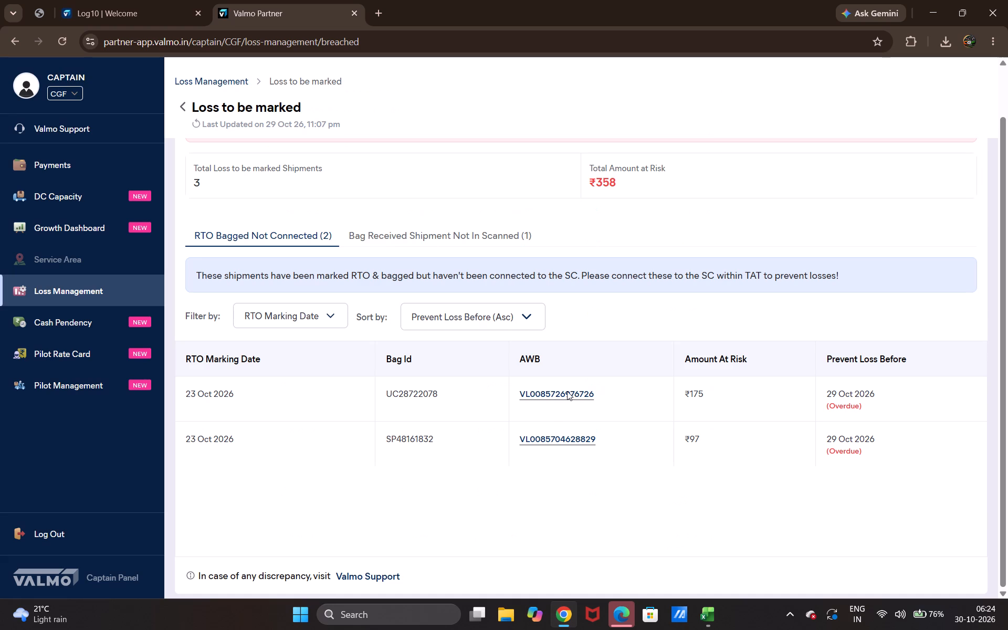
{"action": "left_click", "coordinate": [550, 443]}
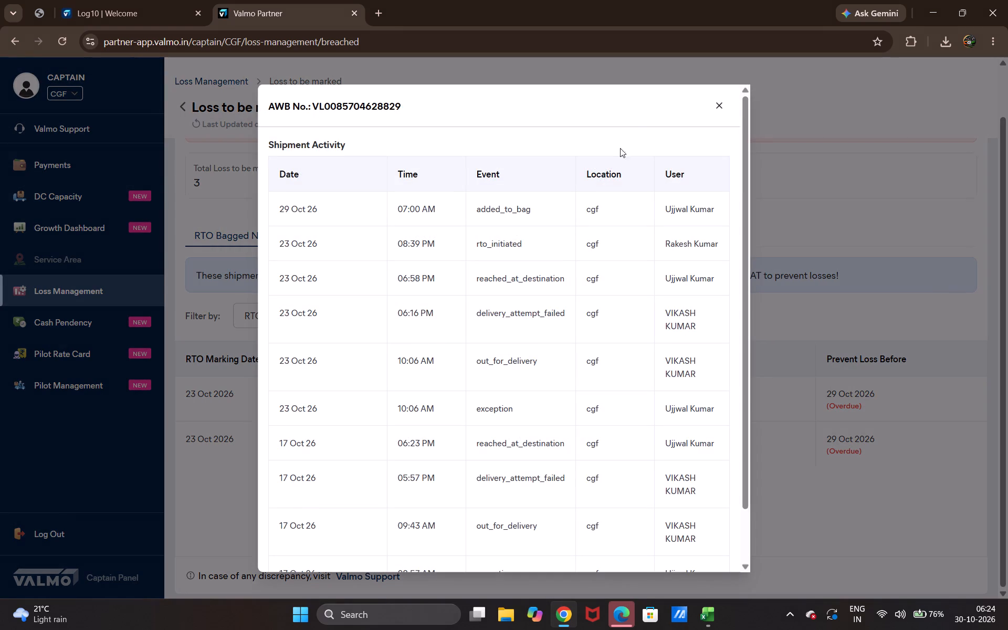
{"action": "left_click", "coordinate": [716, 106]}
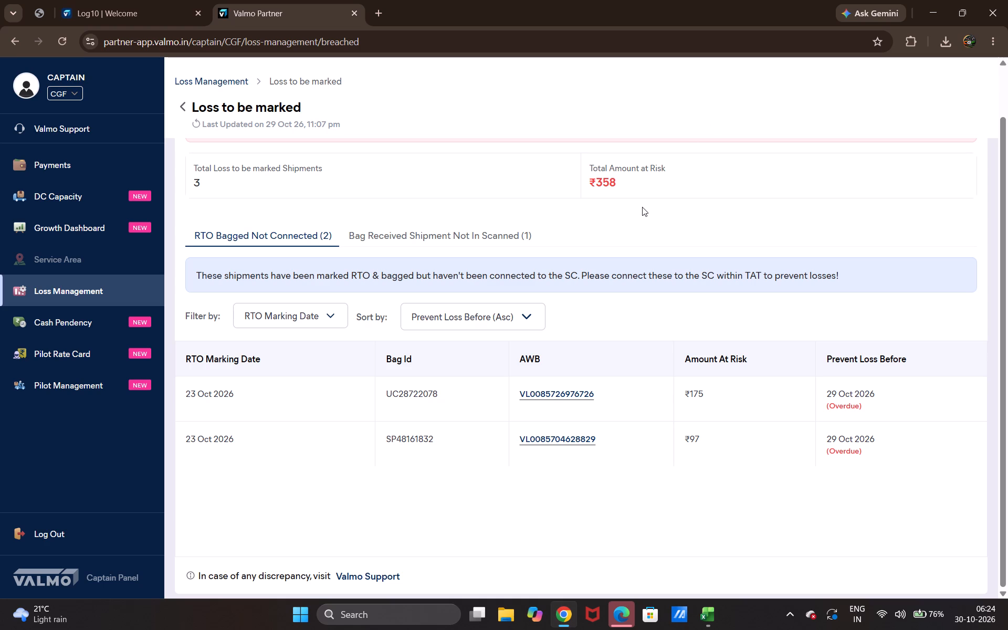
{"action": "right_click", "coordinate": [562, 394]}
{"action": "left_click", "coordinate": [535, 393]}
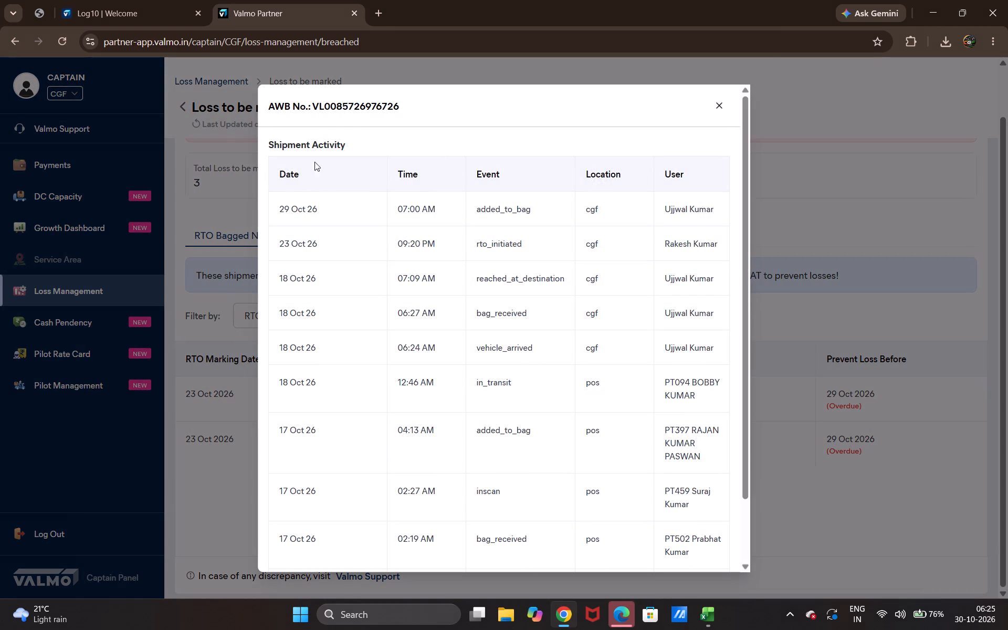
{"action": "double_click", "coordinate": [352, 110]}
{"action": "right_click", "coordinate": [352, 109]}
{"action": "left_click", "coordinate": [393, 126]}
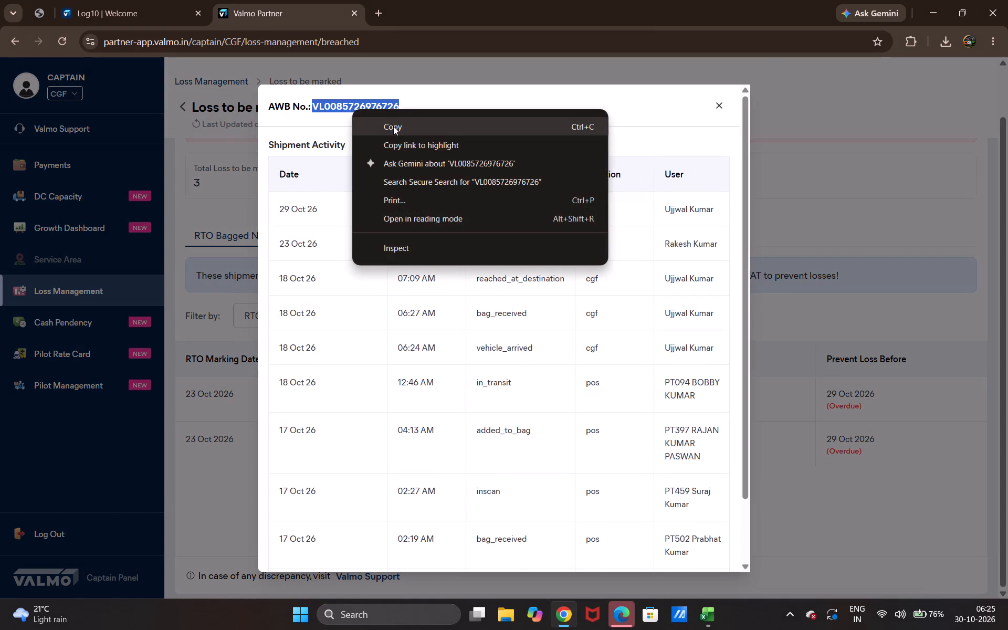
{"action": "left_click", "coordinate": [159, 19]}
{"action": "left_click", "coordinate": [50, 183]}
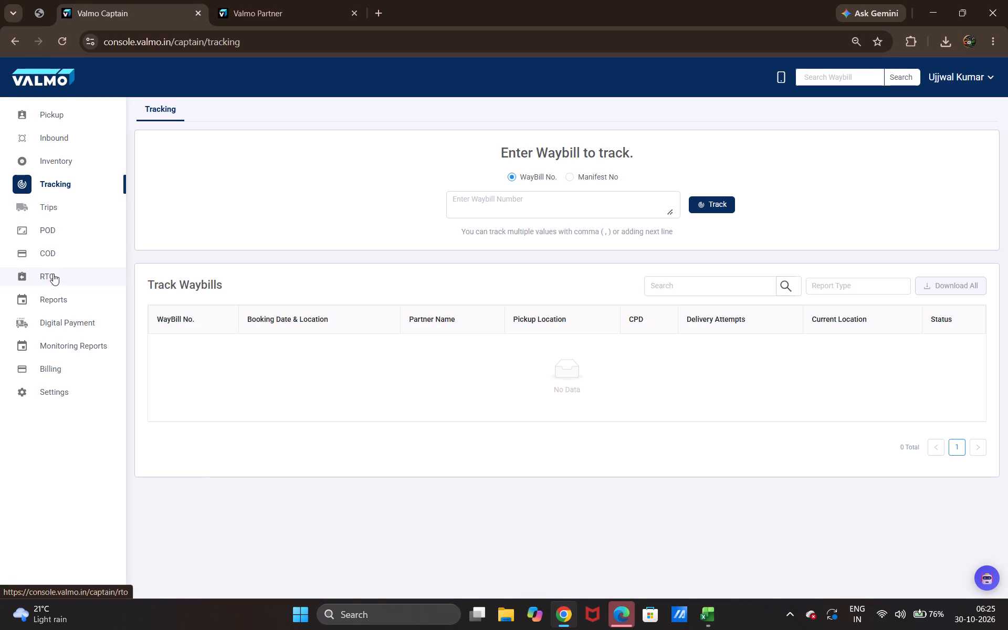
{"action": "right_click", "coordinate": [539, 199]}
{"action": "left_click", "coordinate": [574, 353]}
{"action": "left_click", "coordinate": [698, 201]}
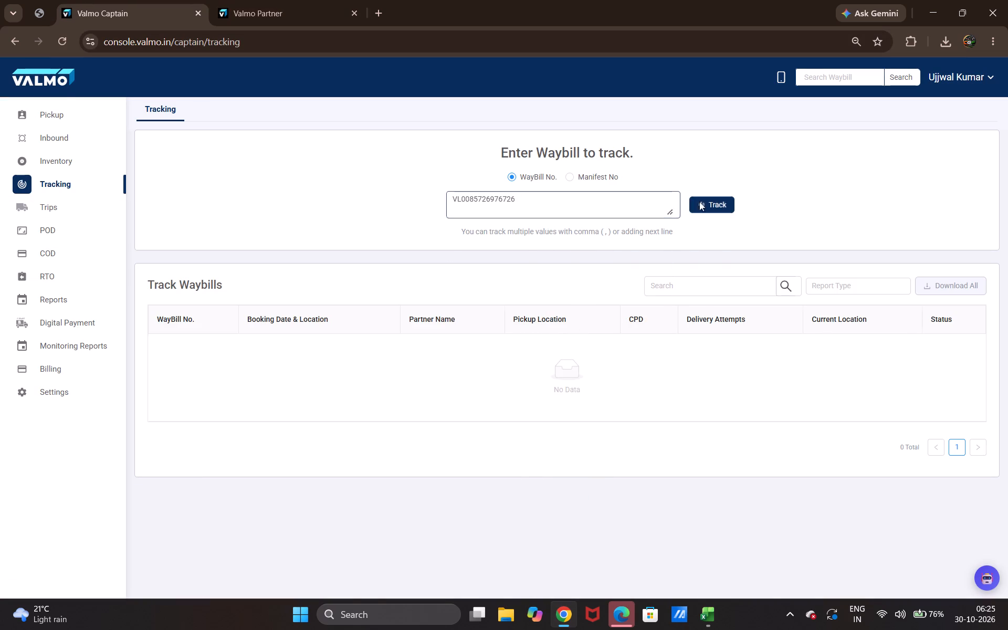
{"action": "left_click", "coordinate": [186, 364]}
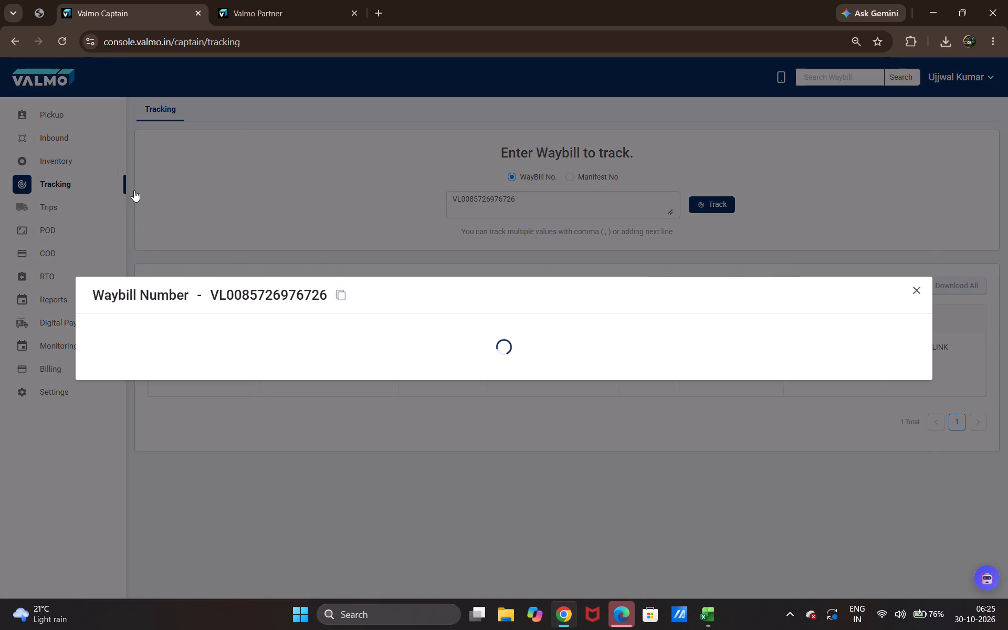
{"action": "left_click", "coordinate": [134, 190]}
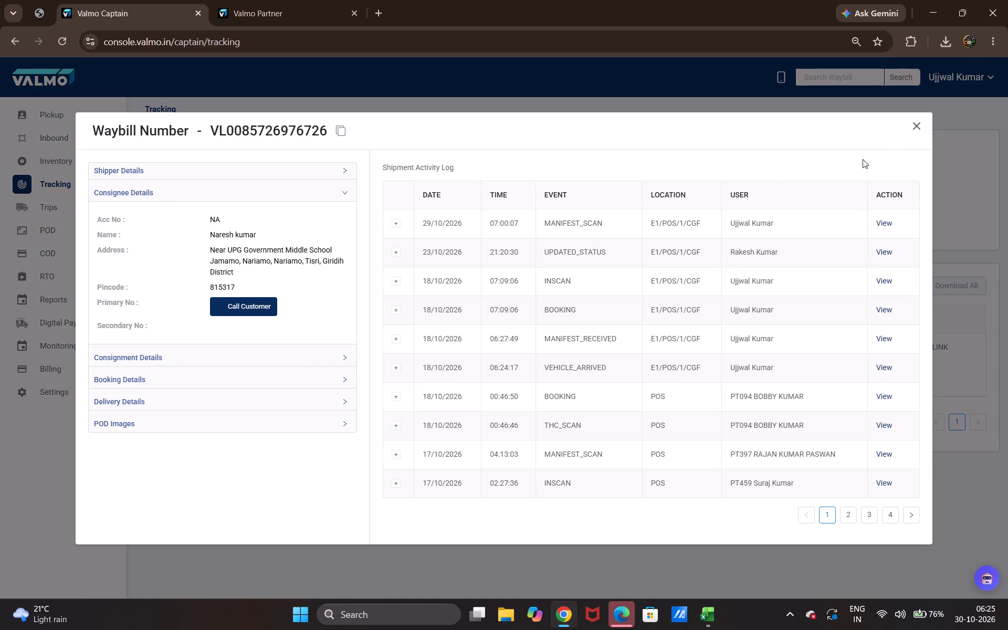
{"action": "left_click", "coordinate": [910, 124]}
Open the RTO manifest list in the Valmo console and unlock manifest SP52999784 with the Reuse Manifest option.
{"action": "left_click", "coordinate": [253, 9]}
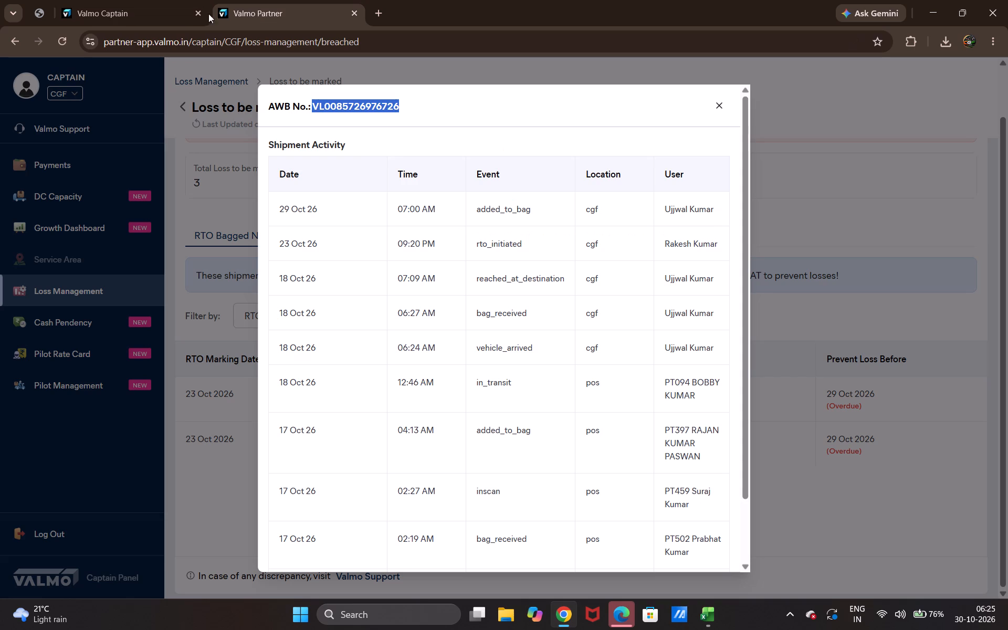
{"action": "left_click", "coordinate": [142, 5]}
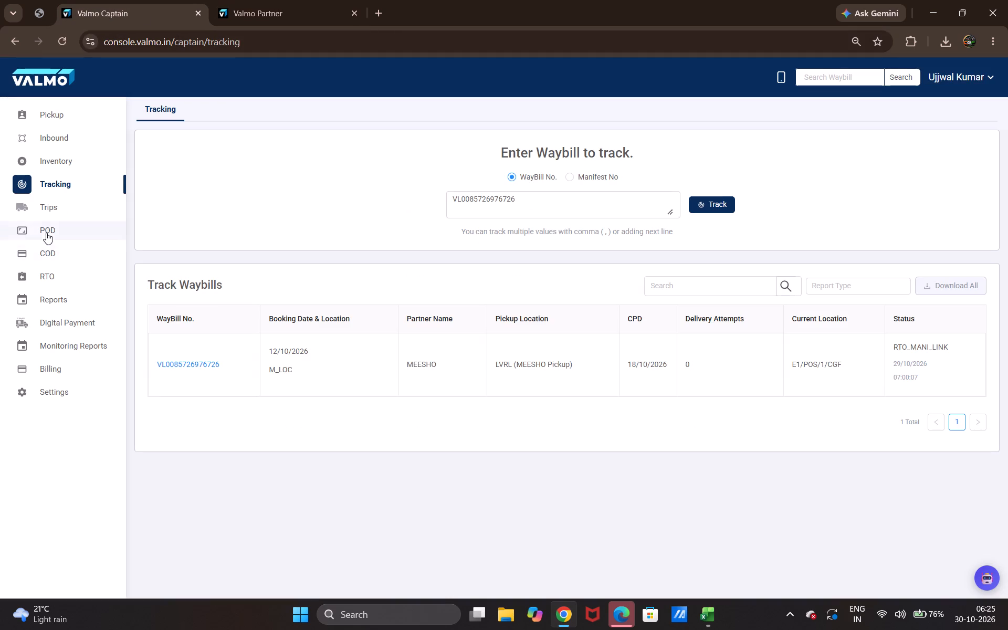
{"action": "left_click", "coordinate": [43, 277]}
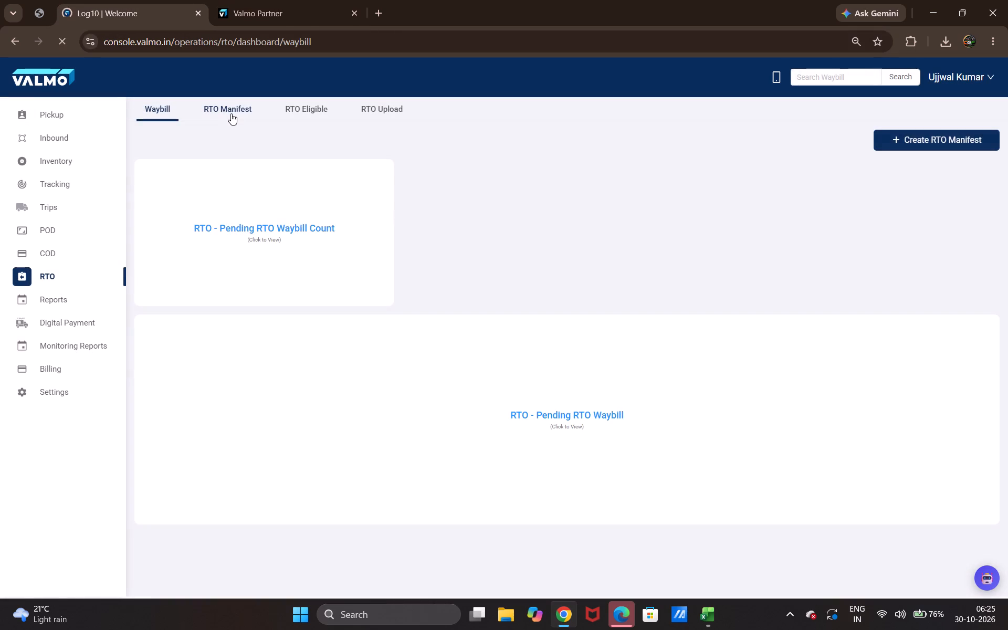
{"action": "left_click", "coordinate": [231, 113]}
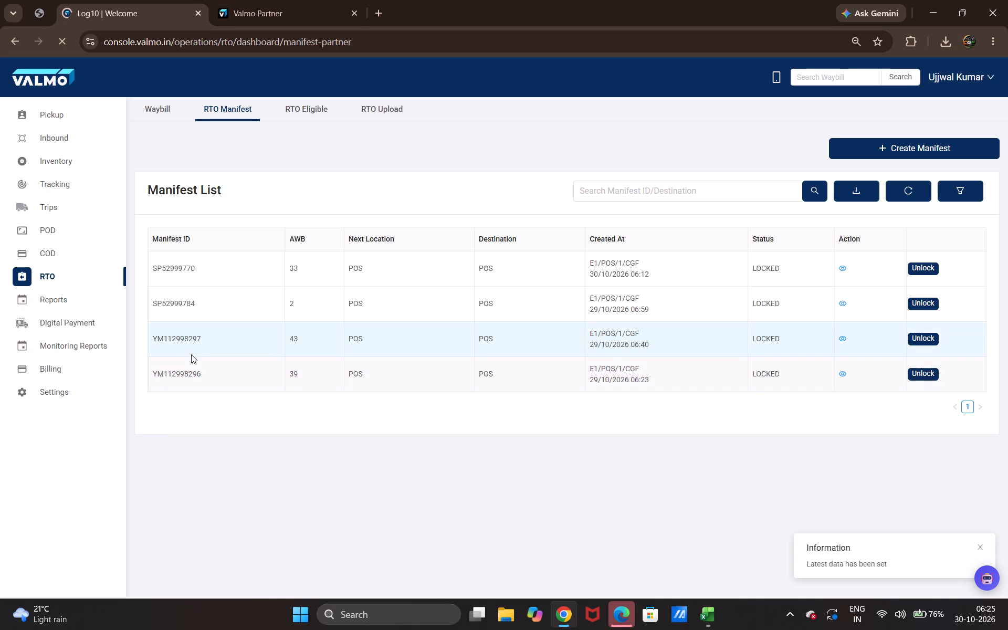
{"action": "left_click", "coordinate": [249, 0]}
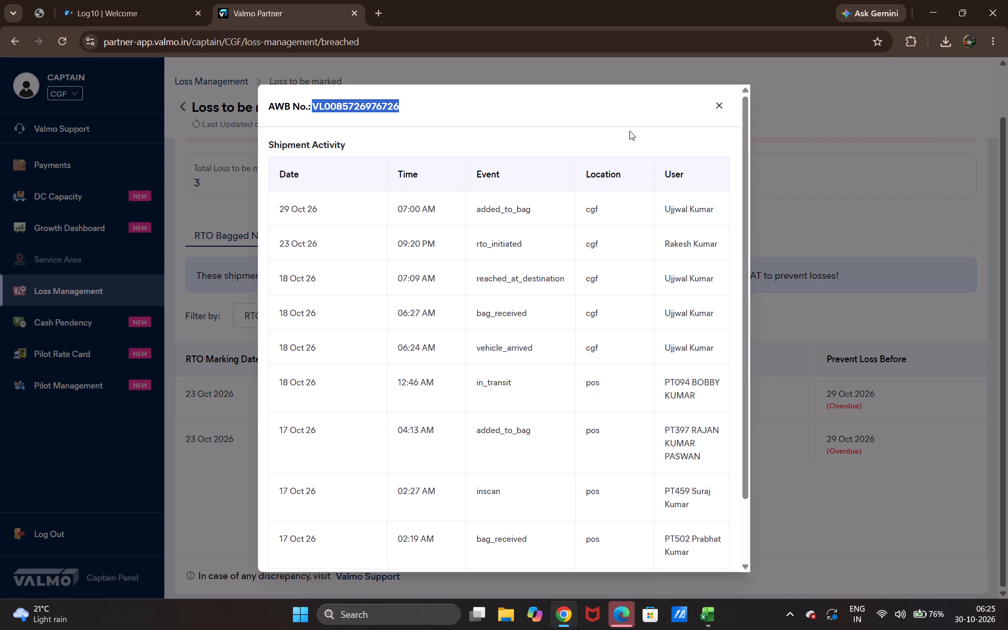
{"action": "left_click", "coordinate": [719, 104]}
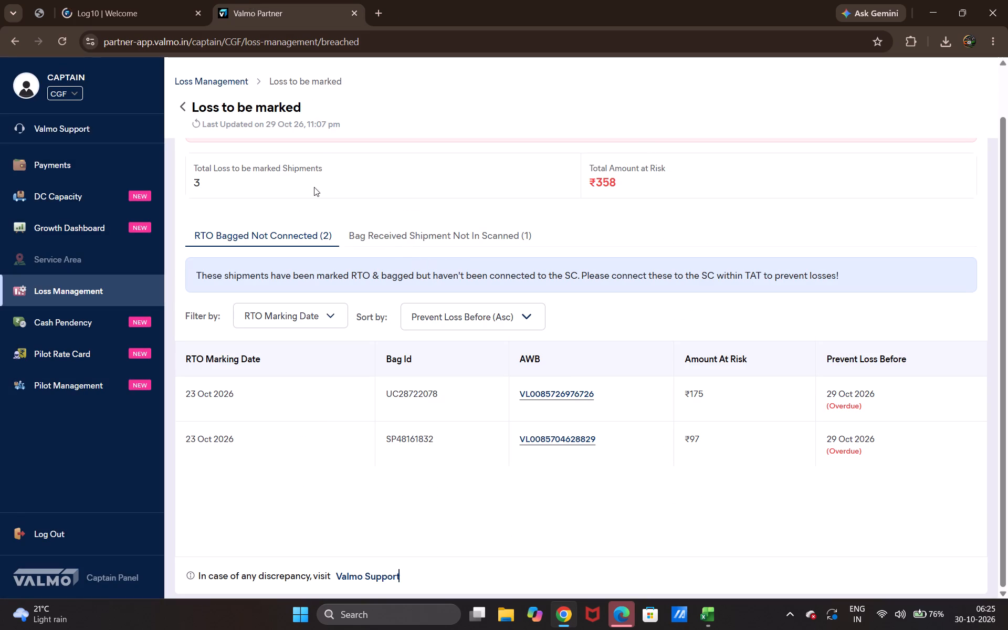
{"action": "left_click", "coordinate": [134, 8]}
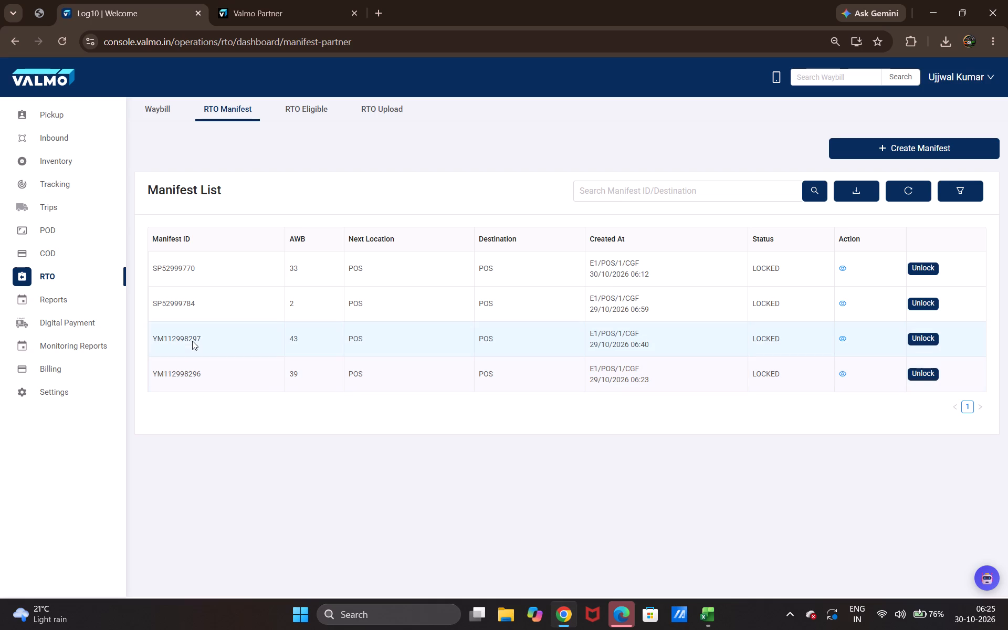
{"action": "double_click", "coordinate": [176, 303]}
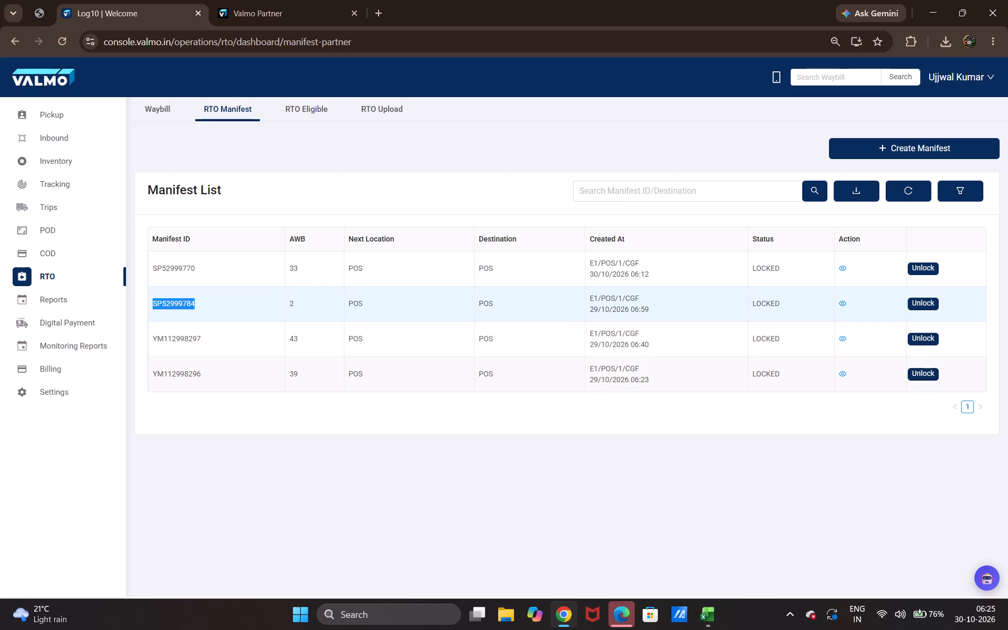
{"action": "right_click", "coordinate": [176, 303]}
{"action": "left_click", "coordinate": [217, 324]}
{"action": "left_click", "coordinate": [922, 300]}
{"action": "right_click", "coordinate": [472, 172]}
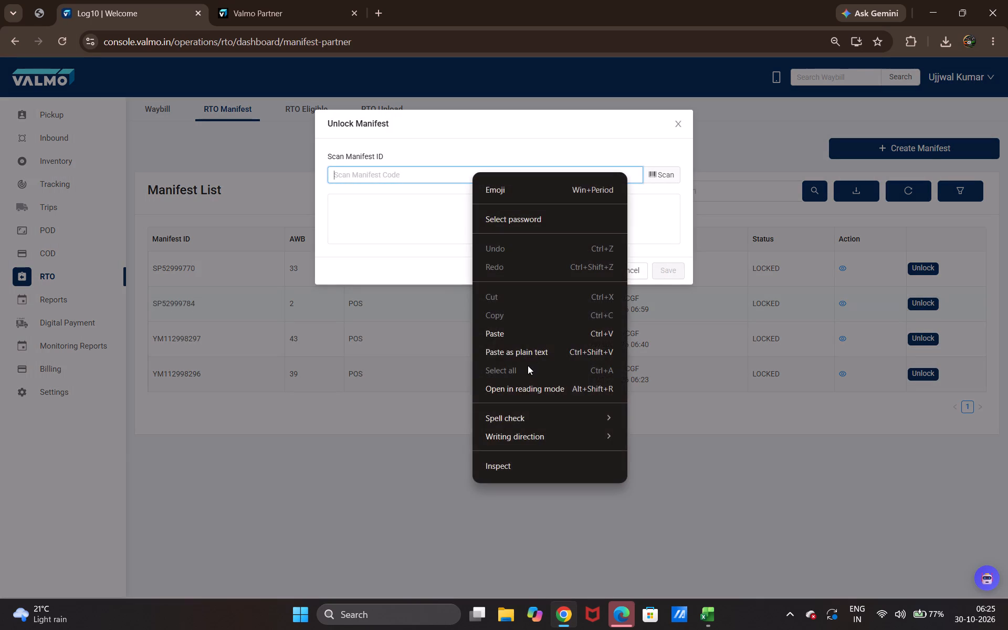
{"action": "left_click", "coordinate": [514, 333]}
{"action": "left_click", "coordinate": [662, 176]}
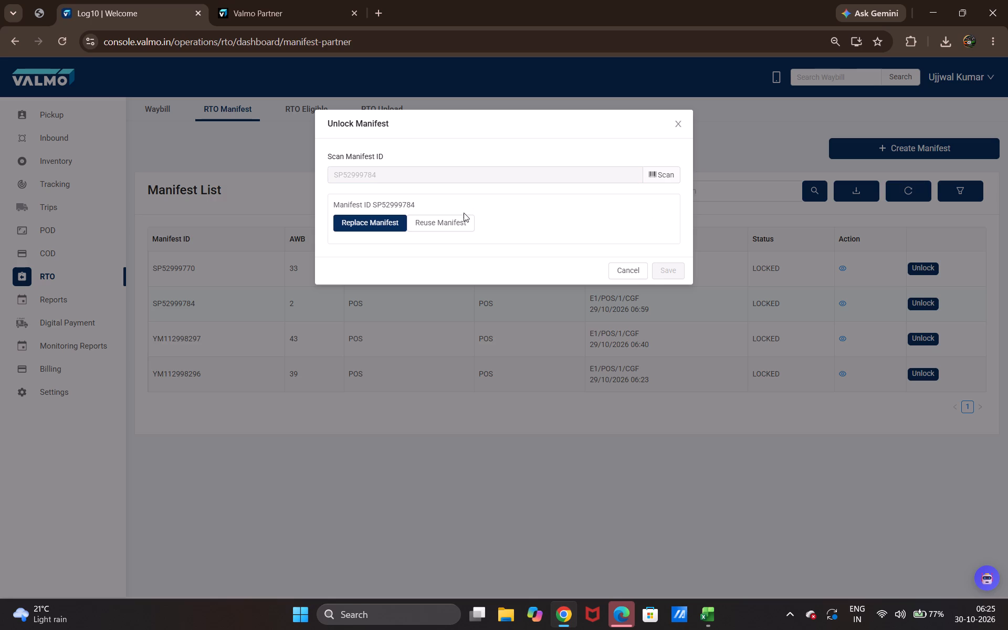
{"action": "left_click", "coordinate": [454, 222]}
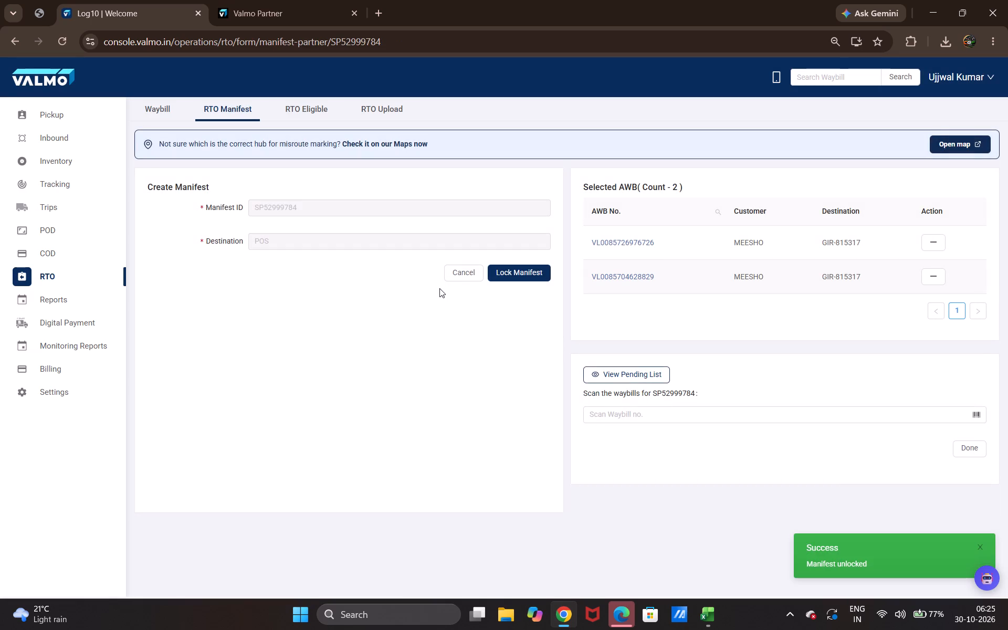
Check the manifest's waybills against the RTO Bagged Not Connected list, and lock manifest SP52999784 for destination POS.
{"action": "left_click", "coordinate": [258, 8]}
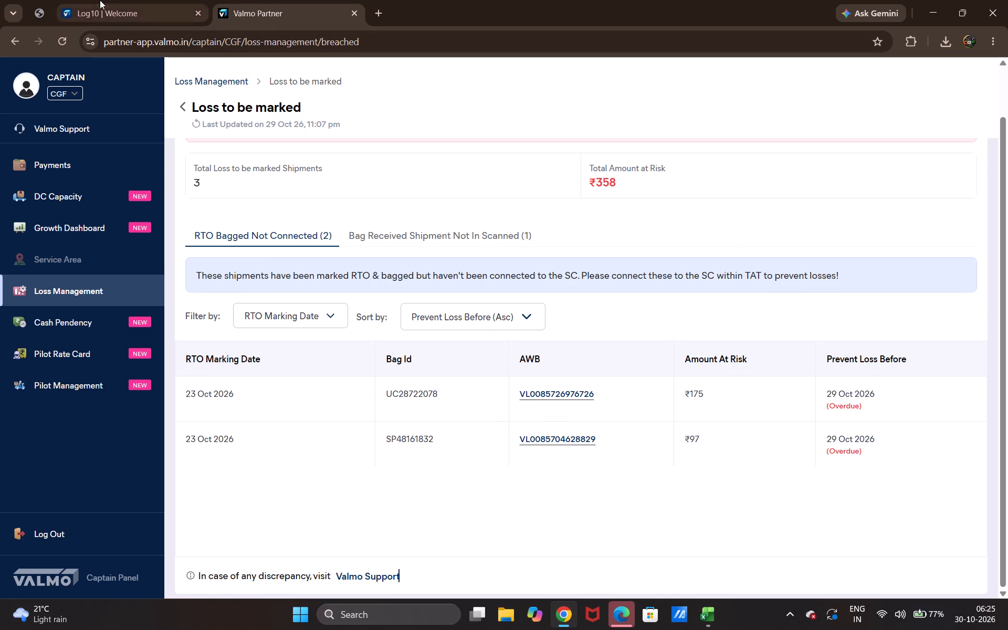
{"action": "left_click", "coordinate": [113, 7]}
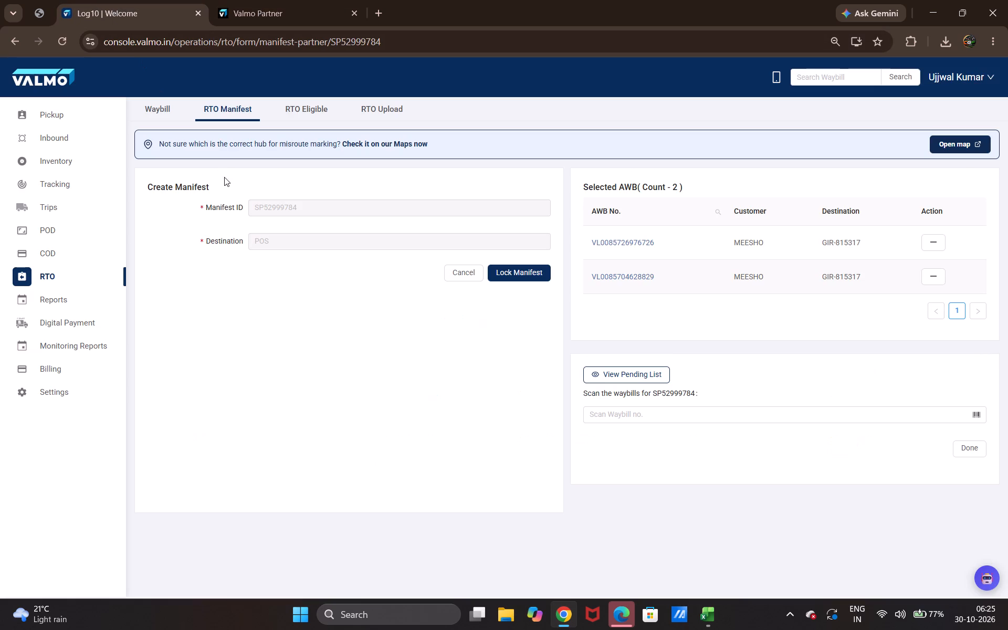
{"action": "left_click", "coordinate": [526, 269]}
{"action": "left_click", "coordinate": [443, 196]}
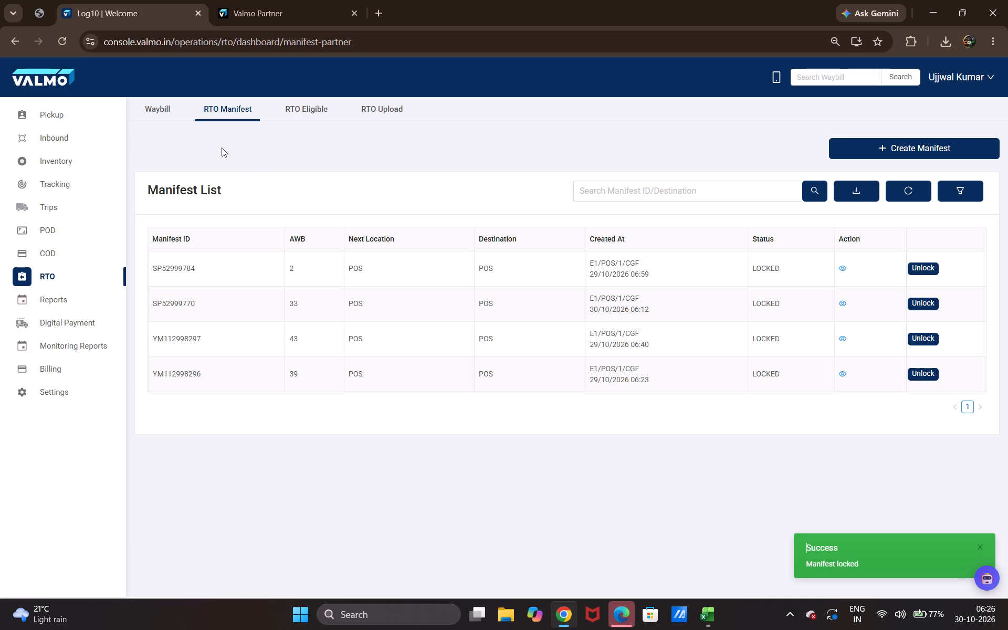
Return to the Loss to be marked page in Valmo Partner to review the listed shipments.
{"action": "left_click", "coordinate": [253, 0]}
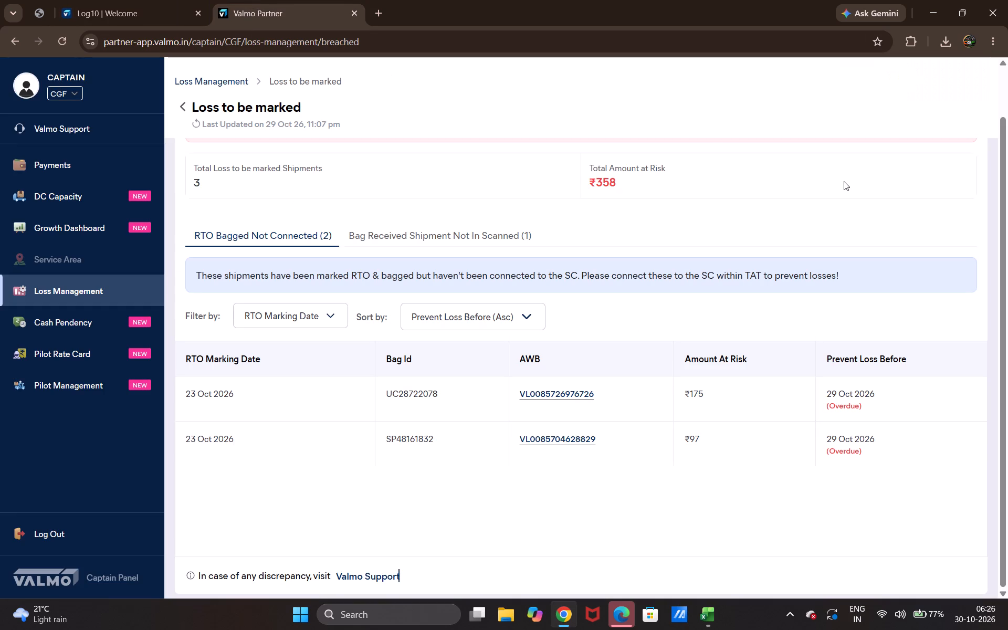